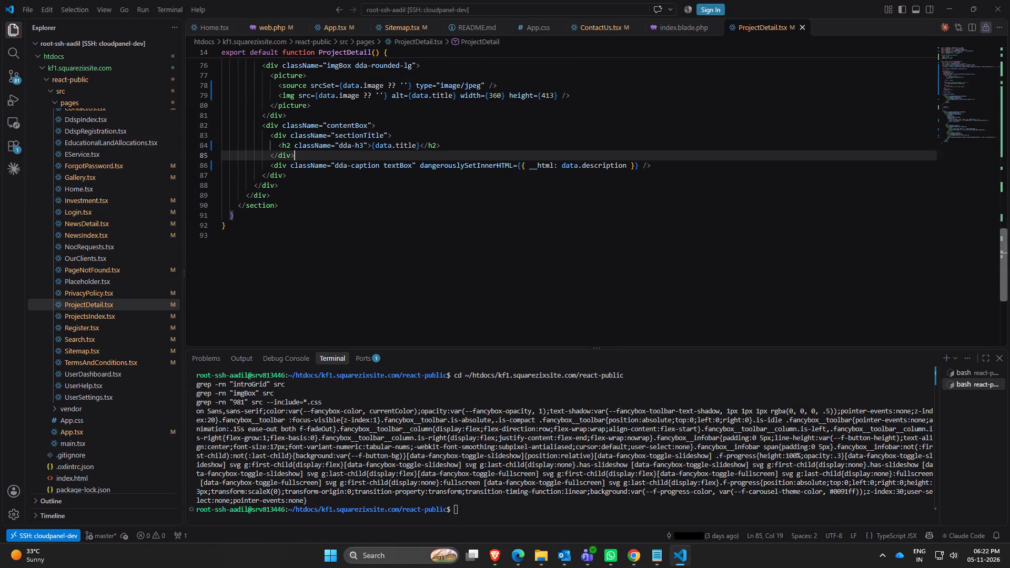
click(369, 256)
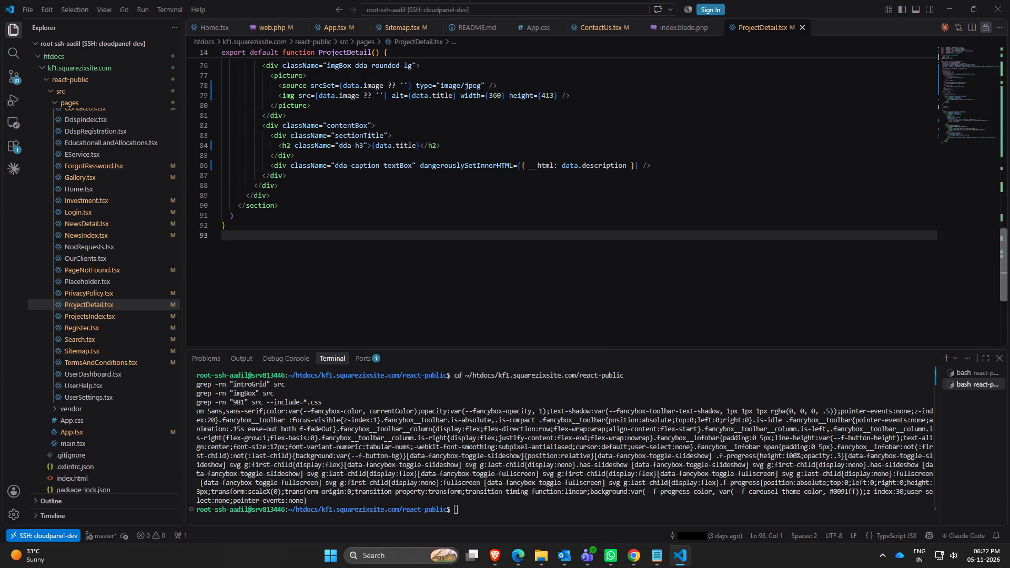
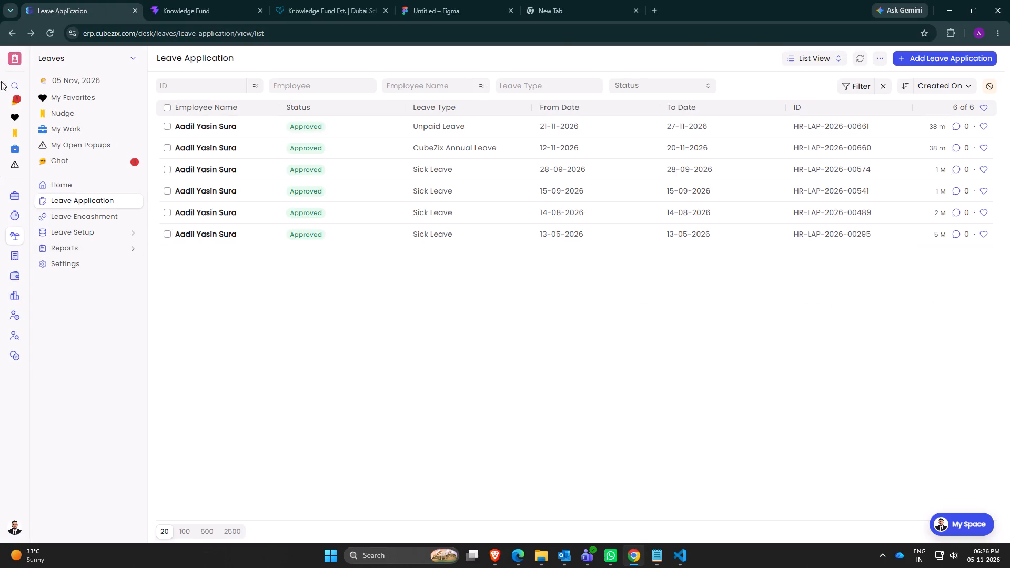
click(6, 28)
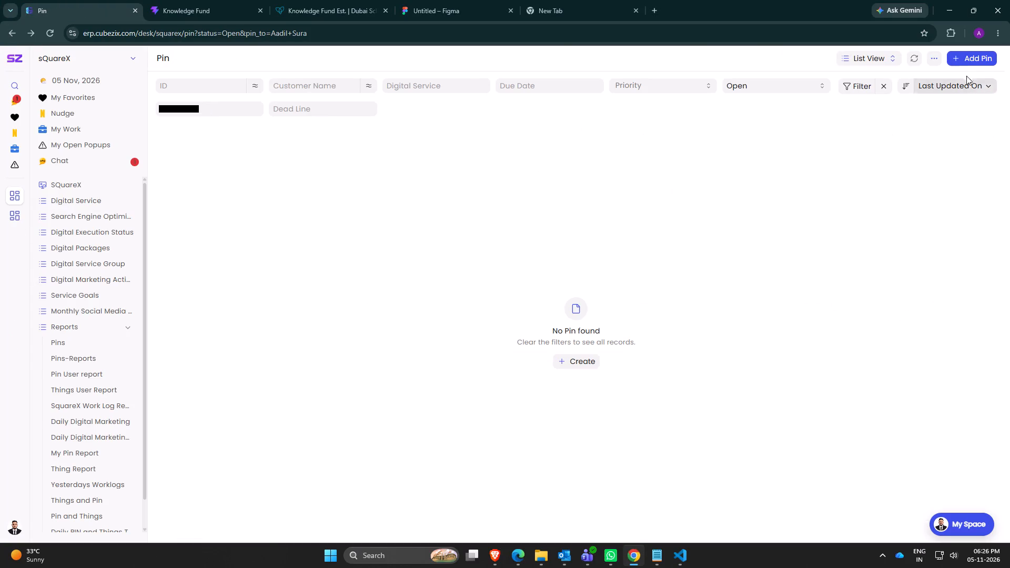
click(974, 55)
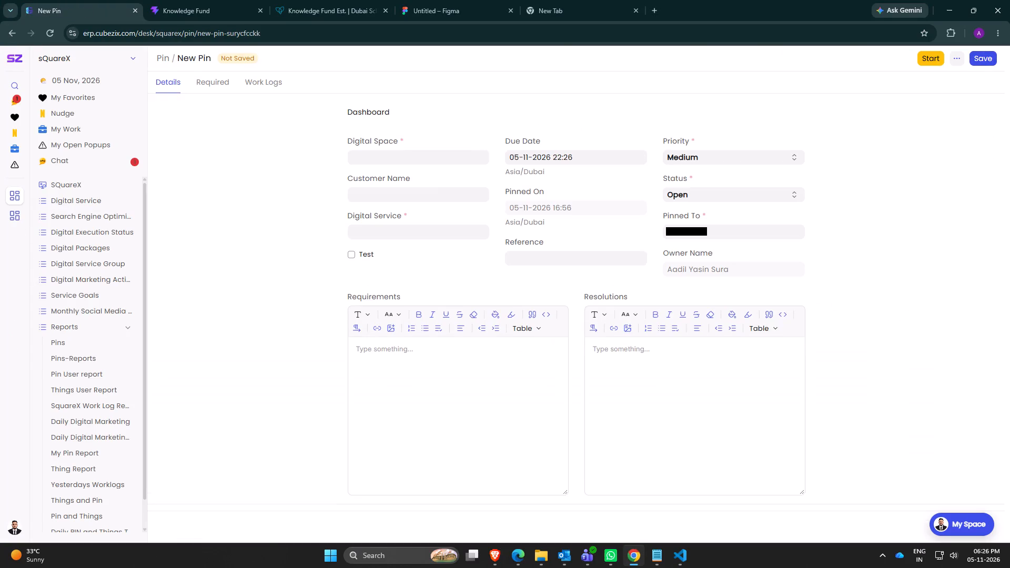
Set the pin's digital space to DS-26-0053 for Knowledge Fund Establishment, digital service to WEB DEV and status to Completed.
click(376, 154)
key(k)
text(no)
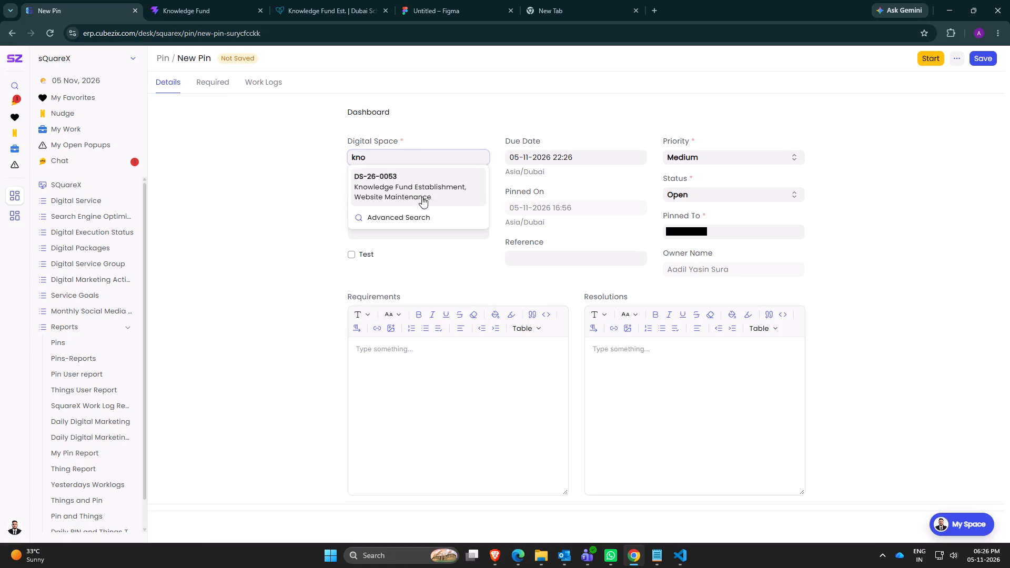
click(422, 197)
click(381, 226)
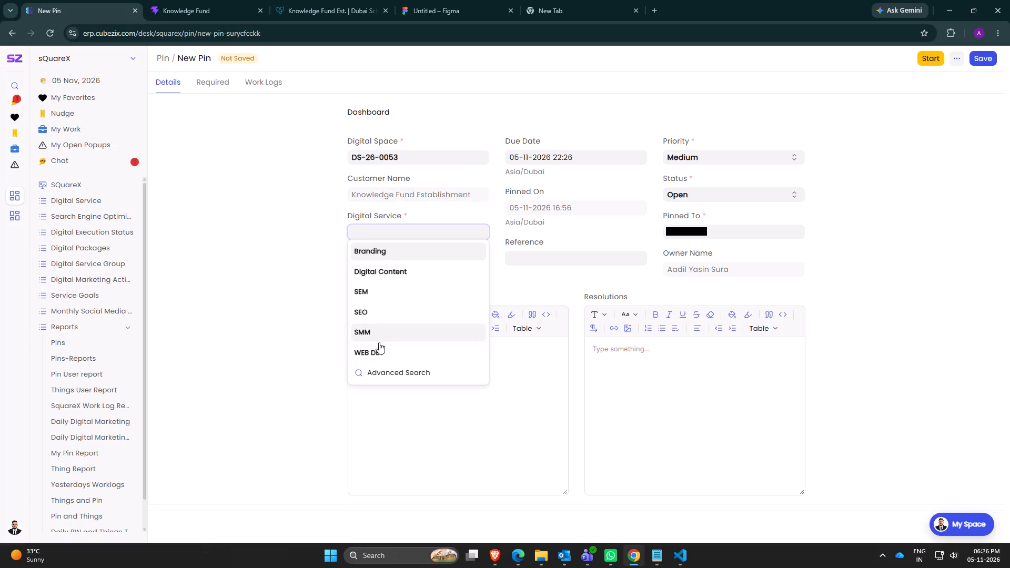
click(388, 356)
click(719, 198)
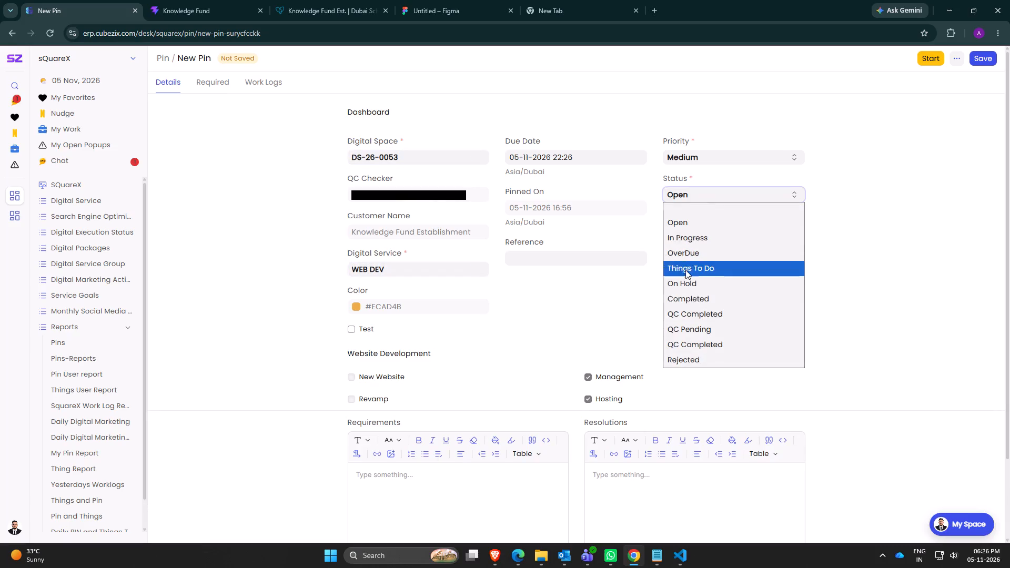
click(682, 293)
Begin the pin's Requirements text with "Contact Us,".
scroll(517, 259, down, 8)
click(374, 411)
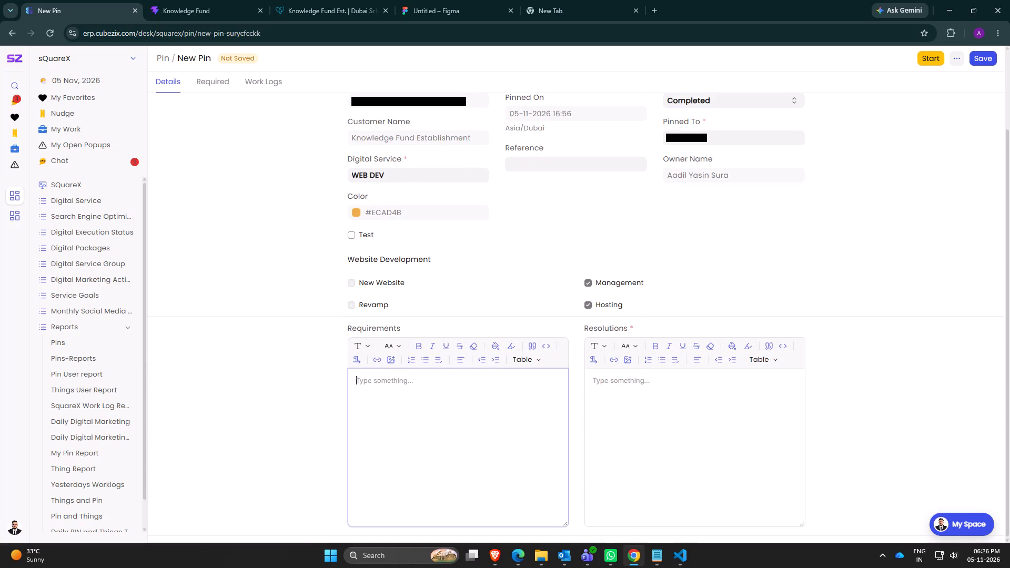
text(Contact)
key(shift+u)
key(BackSpace)
key(space)
text(Us)
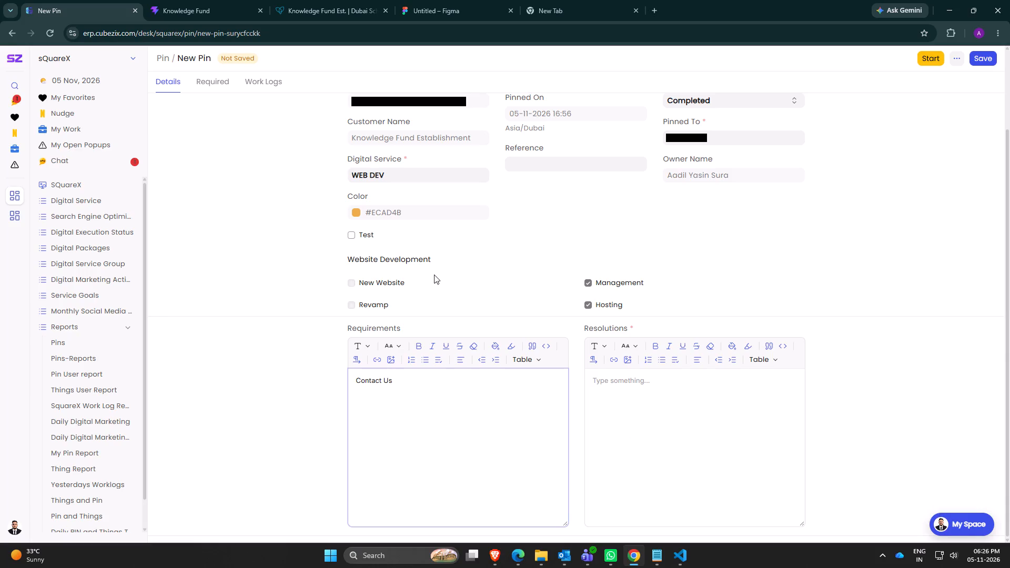
scroll(435, 272, down, 2)
text(,)
key(space)
Check the page names in the Knowledge Fund site's navigation menu and append "Investment & Initiatives" to the pin's Requirements.
click(211, 0)
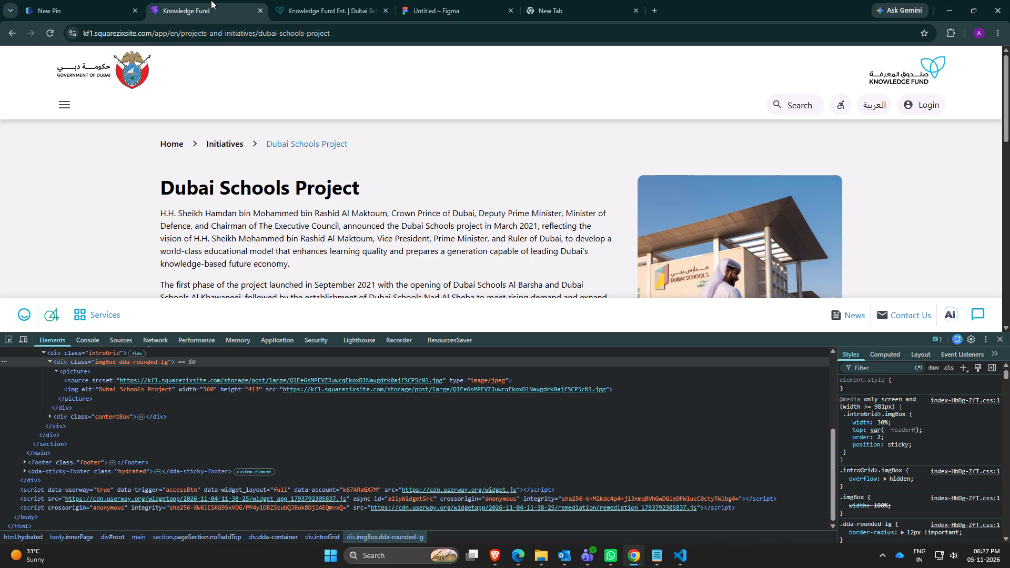
right_click(224, 148)
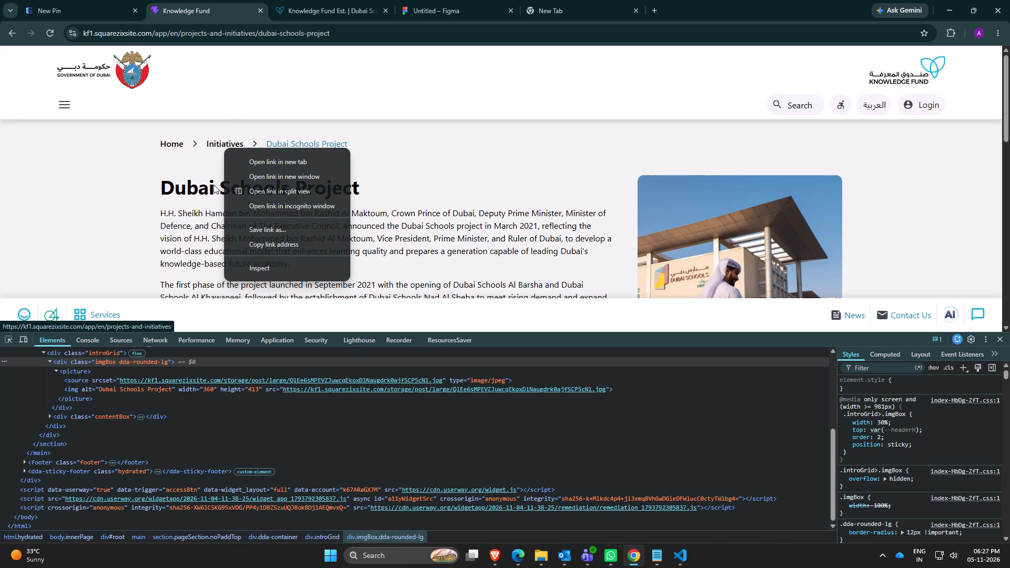
click(199, 181)
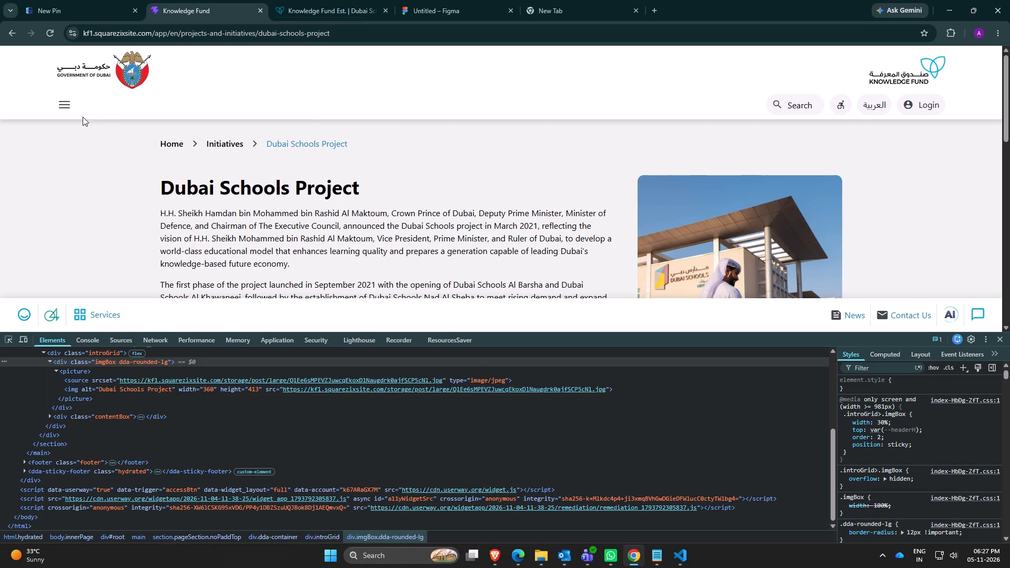
click(70, 100)
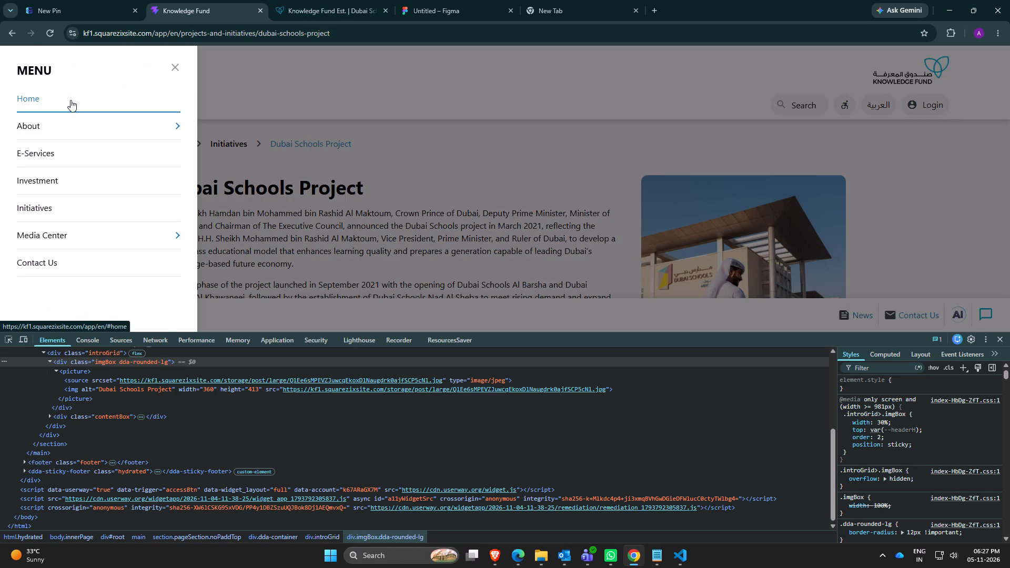
click(105, 0)
text(Init)
key(BackSpace)
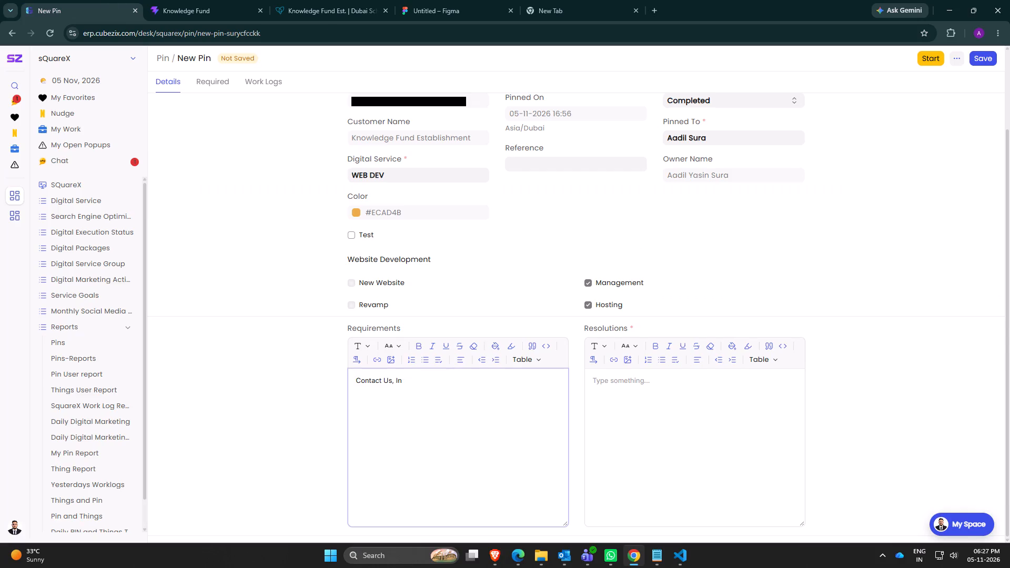
key(BackSpace)
text(vestment)
key(space)
text(& Init)
text(iatives)
Copy "Contact Us" from Requirements into Resolutions and extend it to the heading line "Contact Us page".
drag(355, 382, 391, 381)
key(ctrl+c)
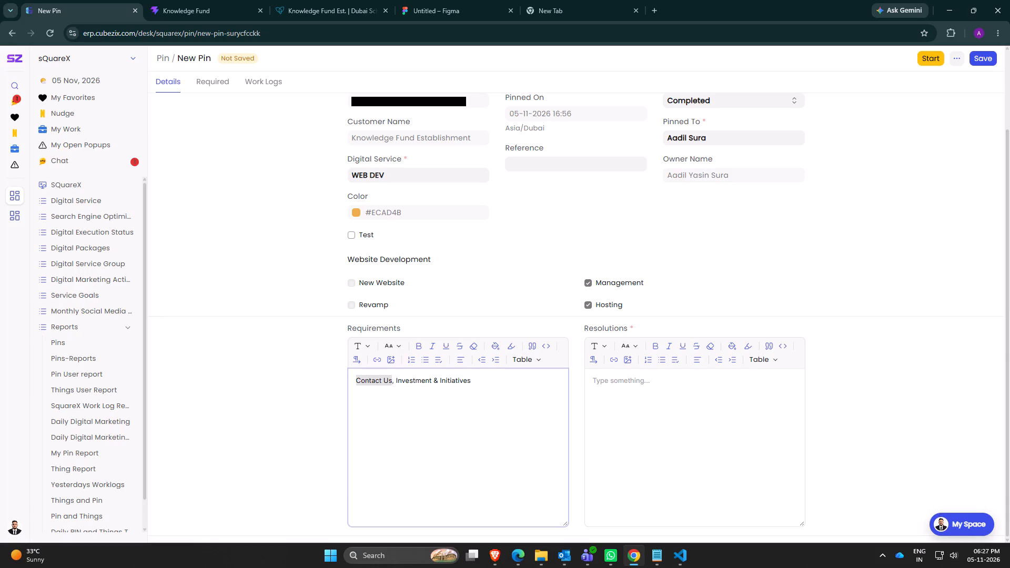
click(633, 381)
key(ctrl+v)
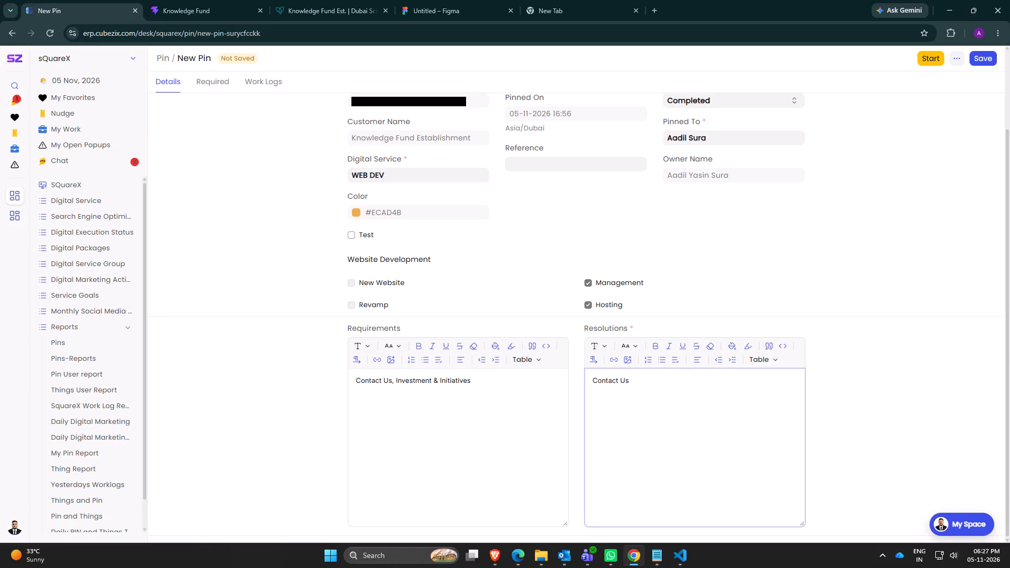
key(space)
text(page)
key(space)
Add a bullet reading "Component created" under the Contact Us page line in Resolutions.
key(Return)
text(-)
key(space)
text(Compop)
key(BackSpace)
text(nent Cre)
key(BackSpace)
key(BackSpace)
key(BackSpace)
text(created)
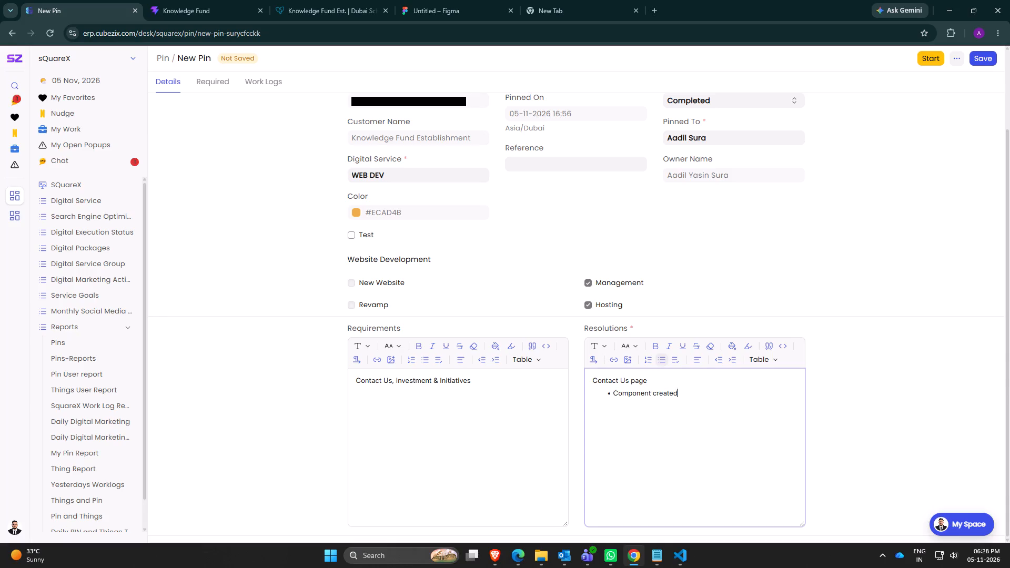
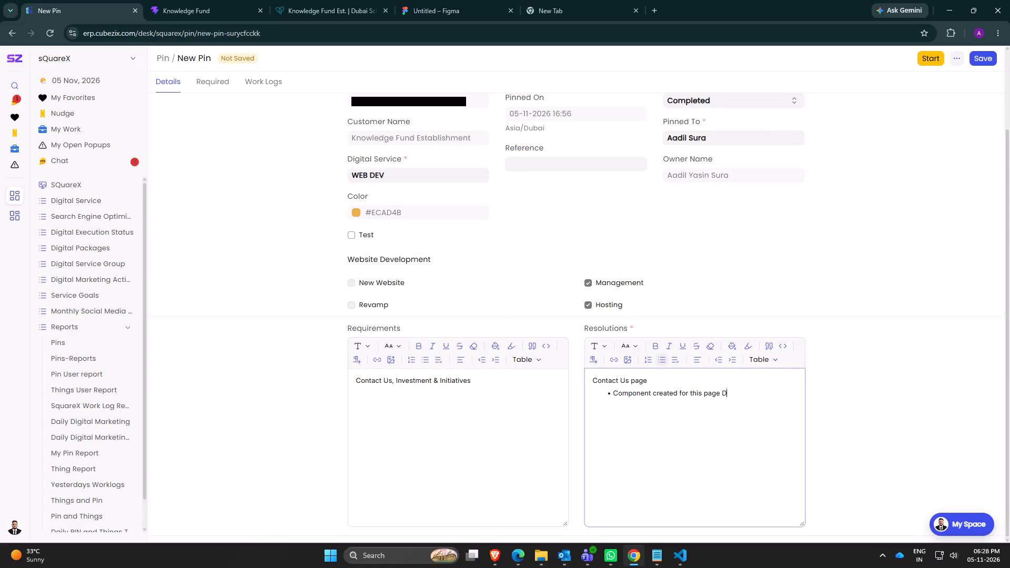
Add a second bullet under the Contact Us page heading in Resolutions reading "View connected with dynamic data".
key(Return)
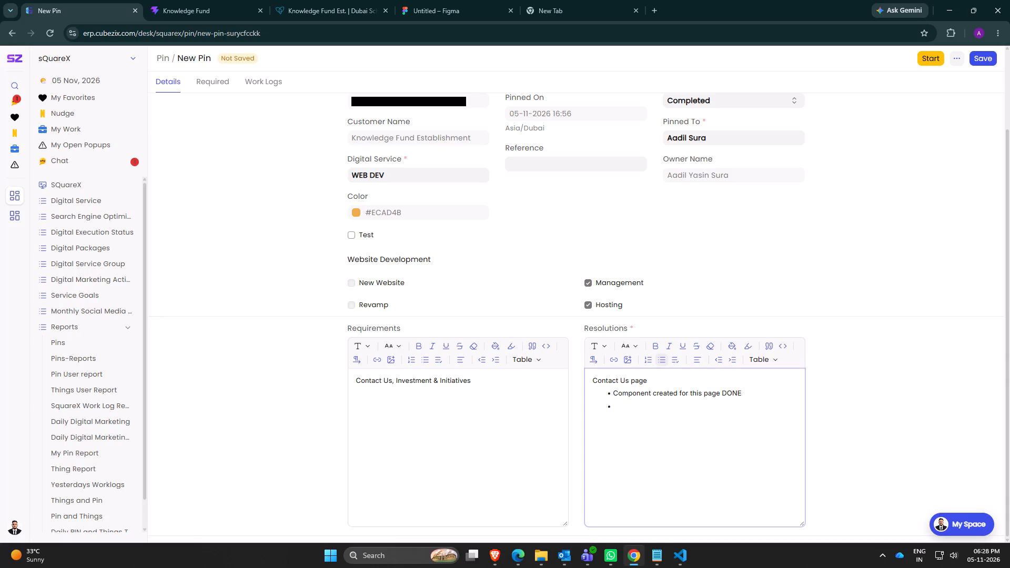
text(View connected)
key(space)
text(wwith)
key(space)
key(BackSpace)
key(BackSpace)
key(BackSpace)
key(BackSpace)
key(BackSpace)
text(ith dynamic data)
key(Return)
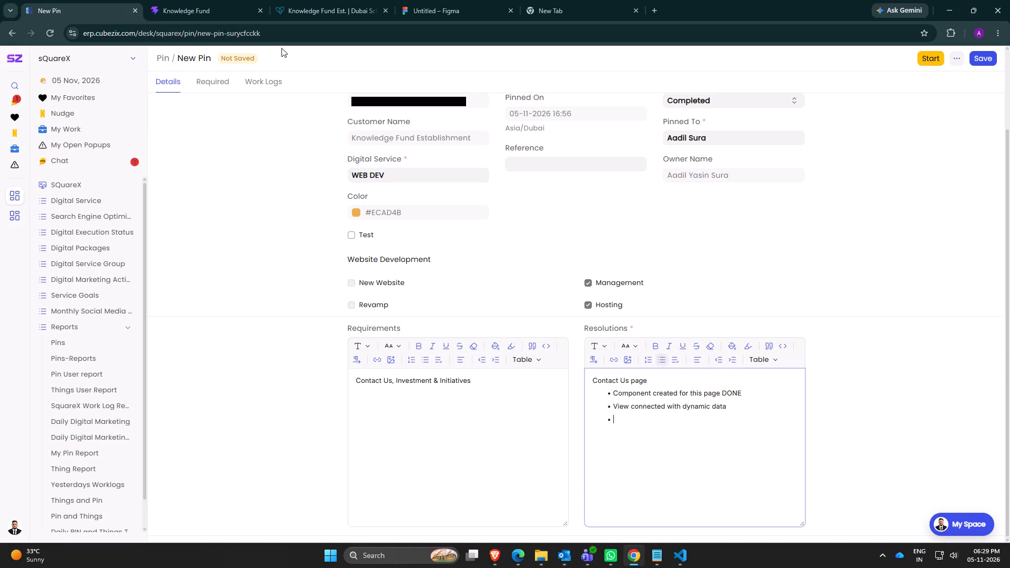
Open the Pin list in a separate tab, clear its status filter and review the Resolutions text of PIN-26-5007.
ctrl+click(164, 59)
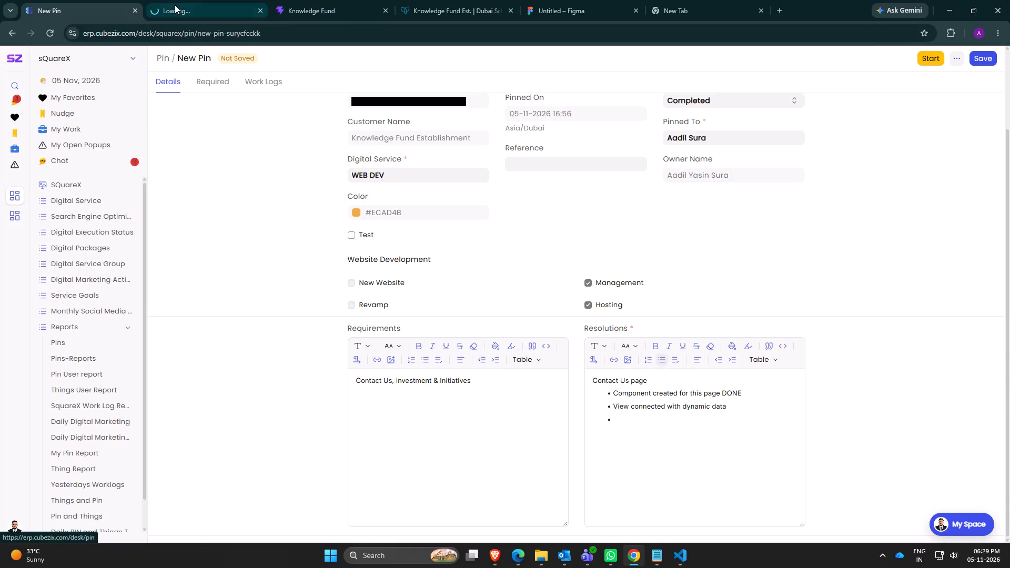
click(175, 5)
click(70, 4)
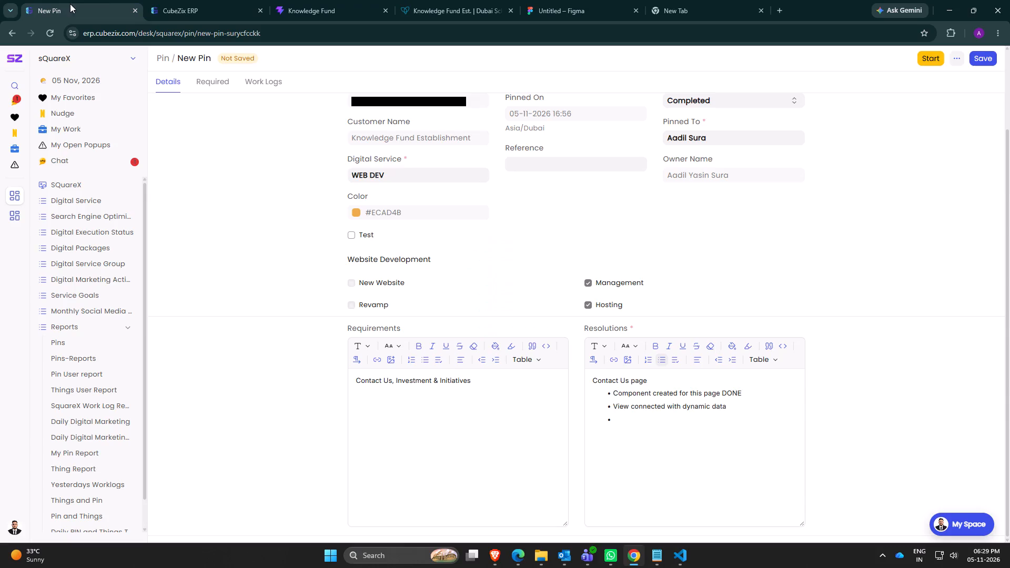
click(172, 0)
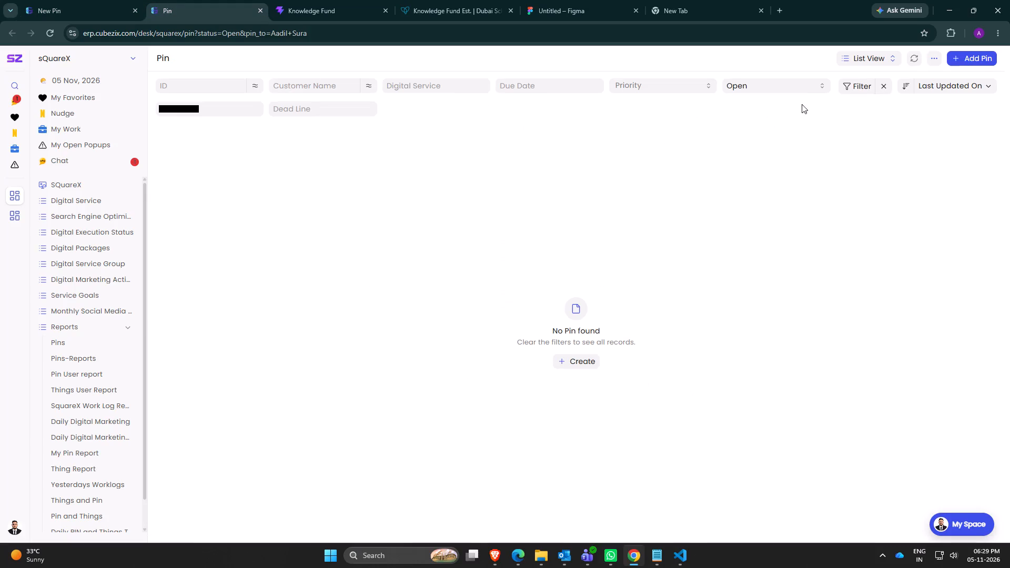
click(777, 83)
click(731, 103)
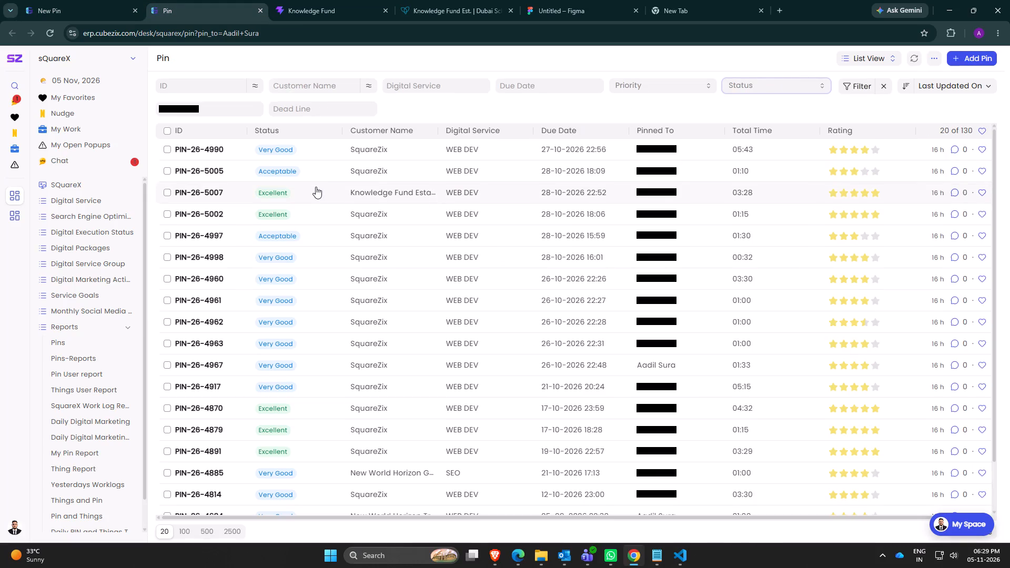
click(195, 191)
scroll(356, 190, down, 4)
scroll(578, 378, down, 9)
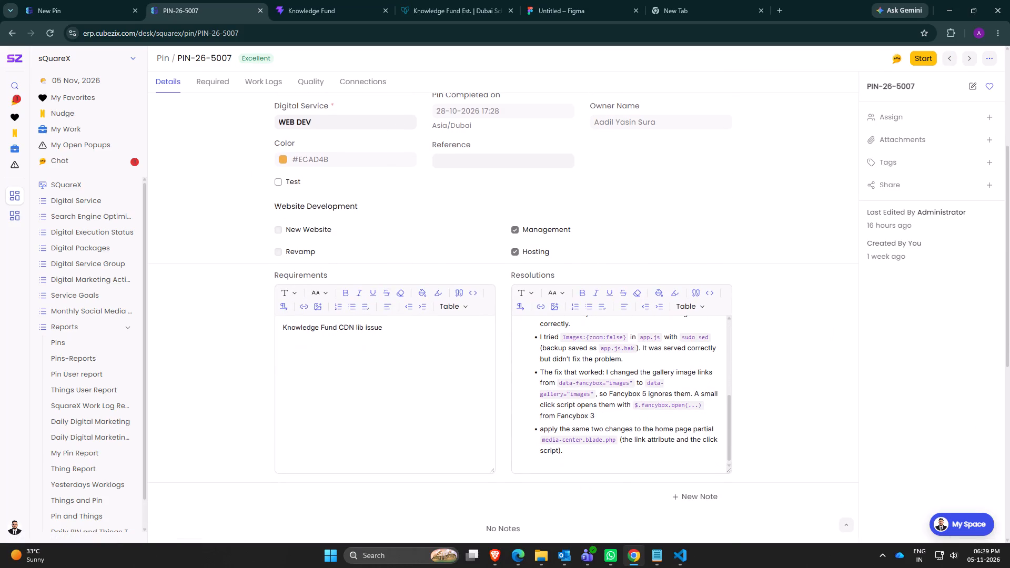
click(8, 36)
Filter the Pin list to the QC Pending status and open PIN-26-5106.
scroll(278, 270, up, 2)
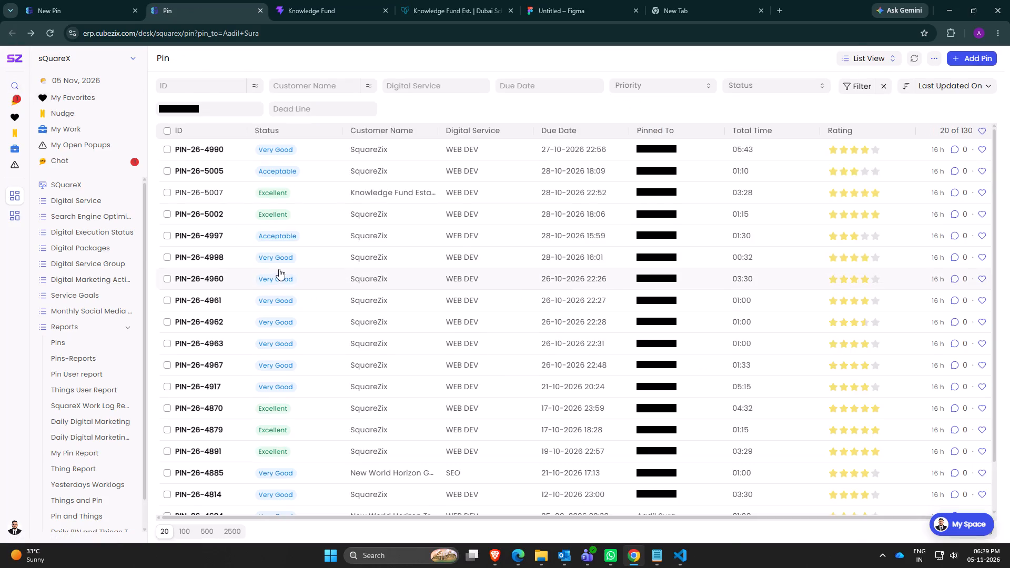
click(769, 85)
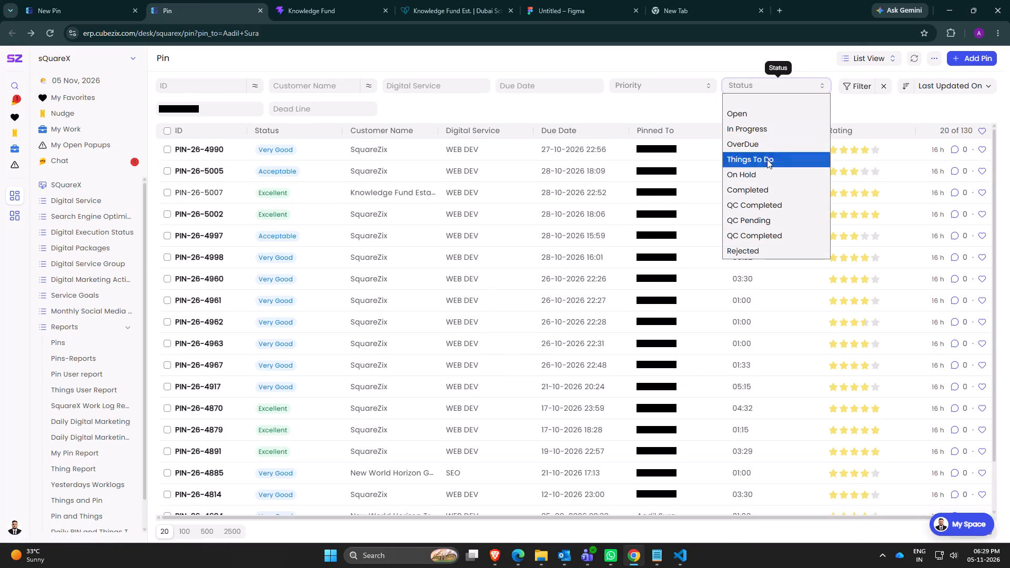
click(767, 216)
scroll(361, 230, up, 5)
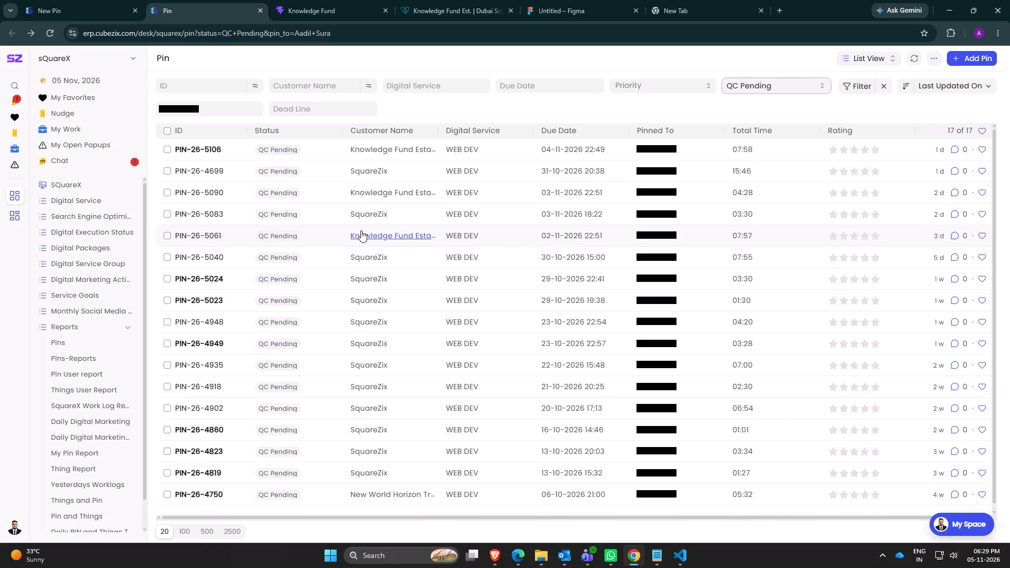
click(198, 148)
Examine the page-by-page Resolutions notes of PIN-26-5106 for wording to reuse in the new pin.
scroll(438, 322, down, 6)
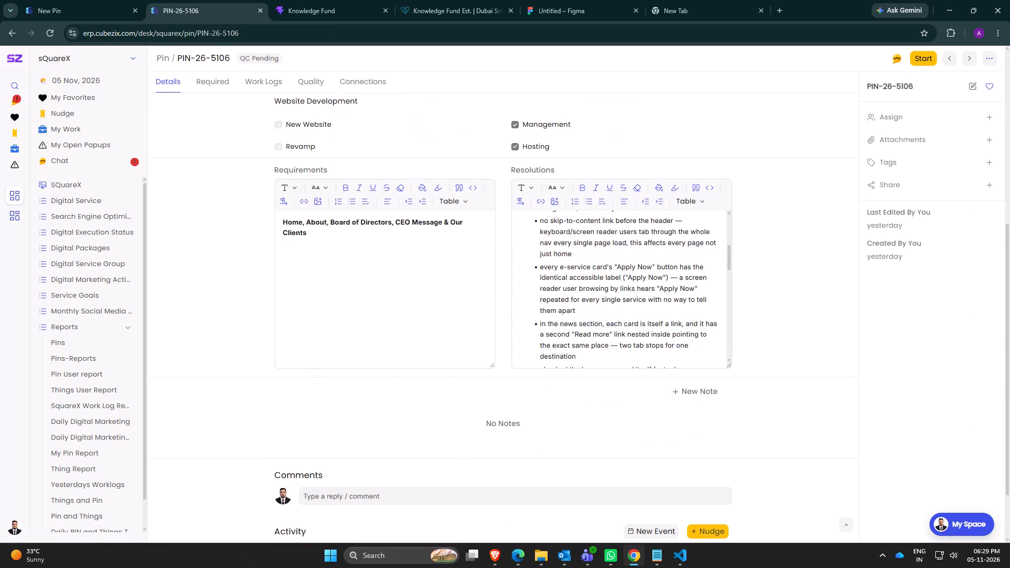
scroll(587, 297, up, 11)
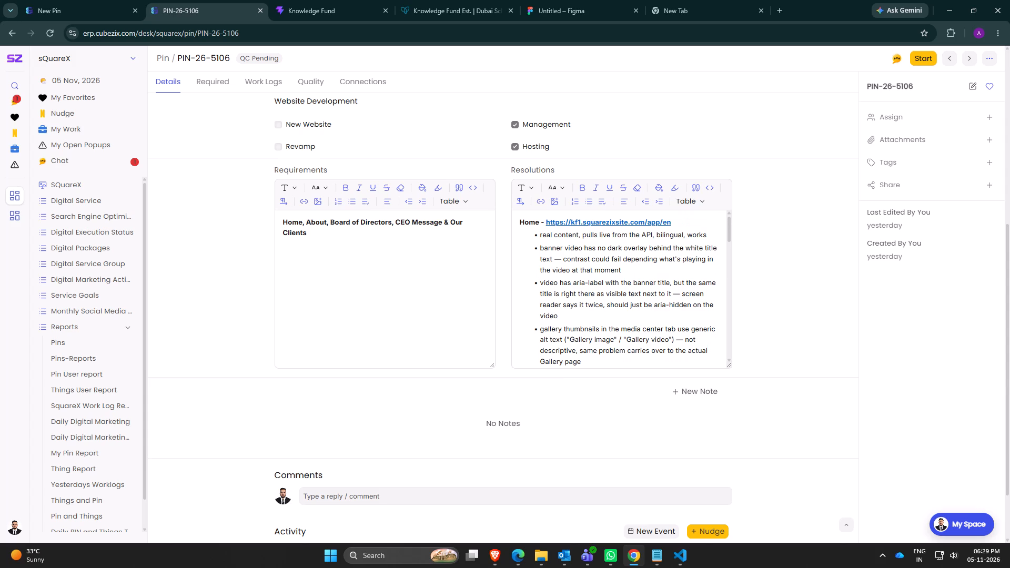
scroll(534, 234, down, 10)
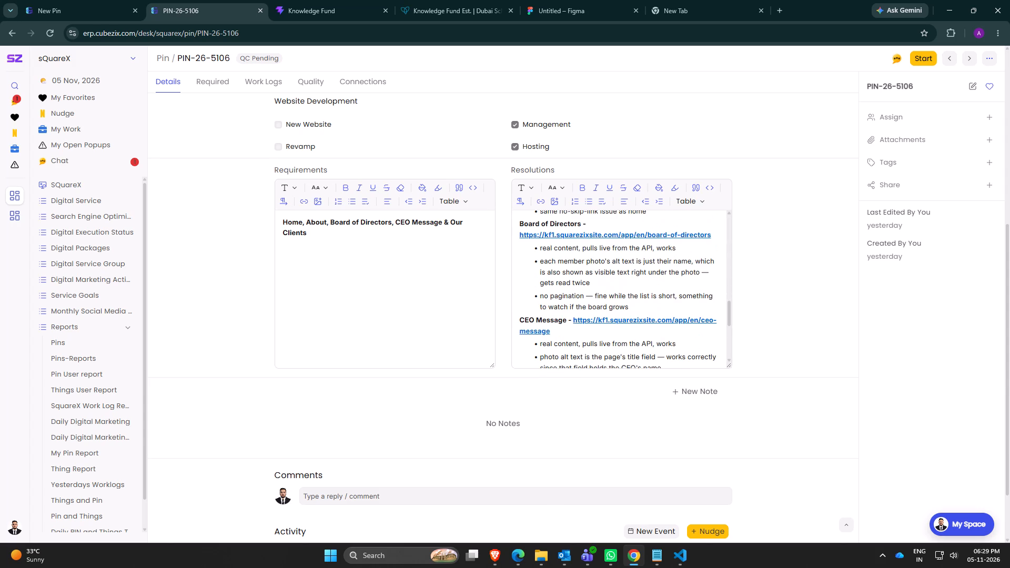
scroll(559, 301, down, 4)
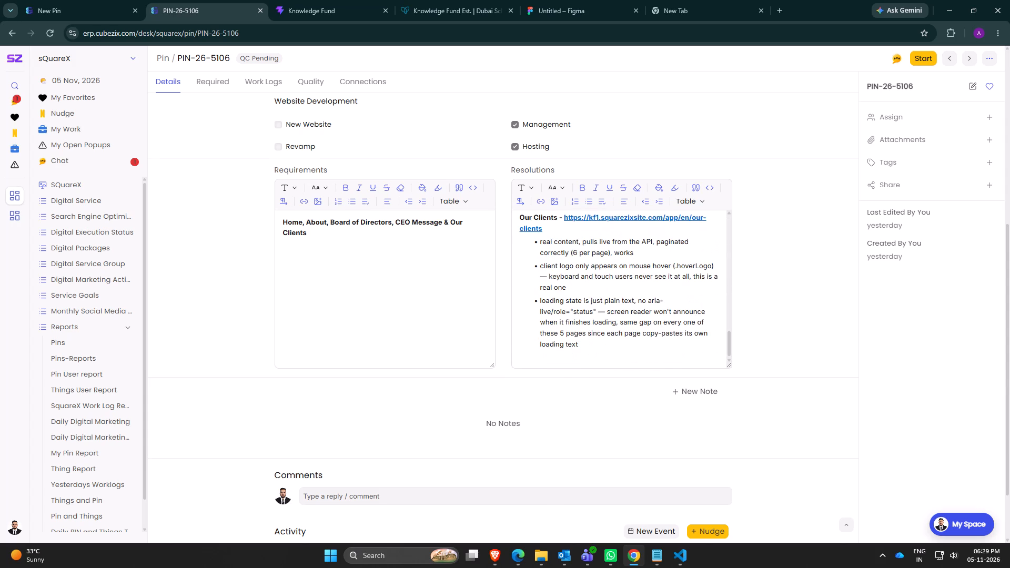
drag(534, 243, 563, 246)
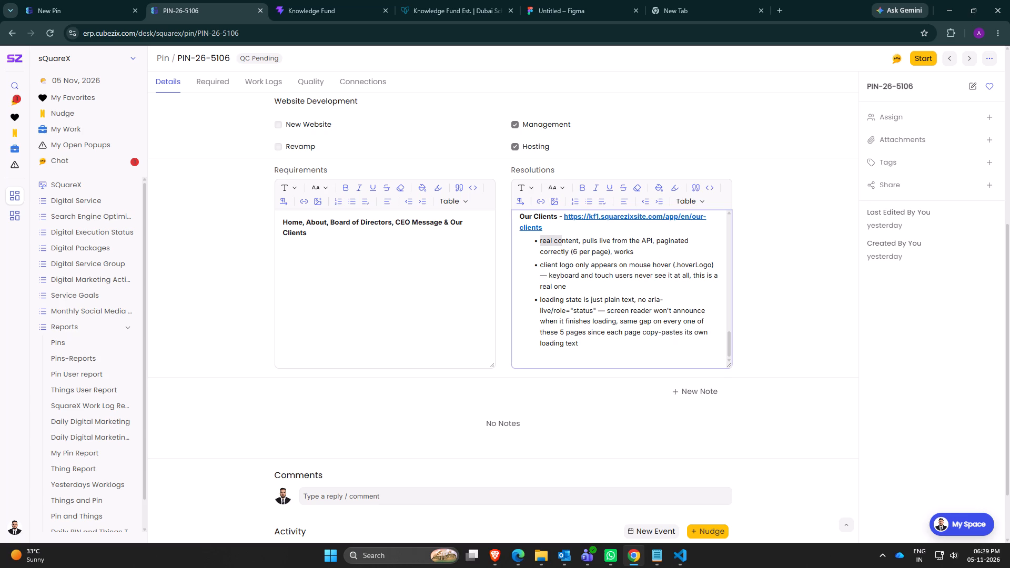
drag(563, 246, 565, 247)
click(533, 242)
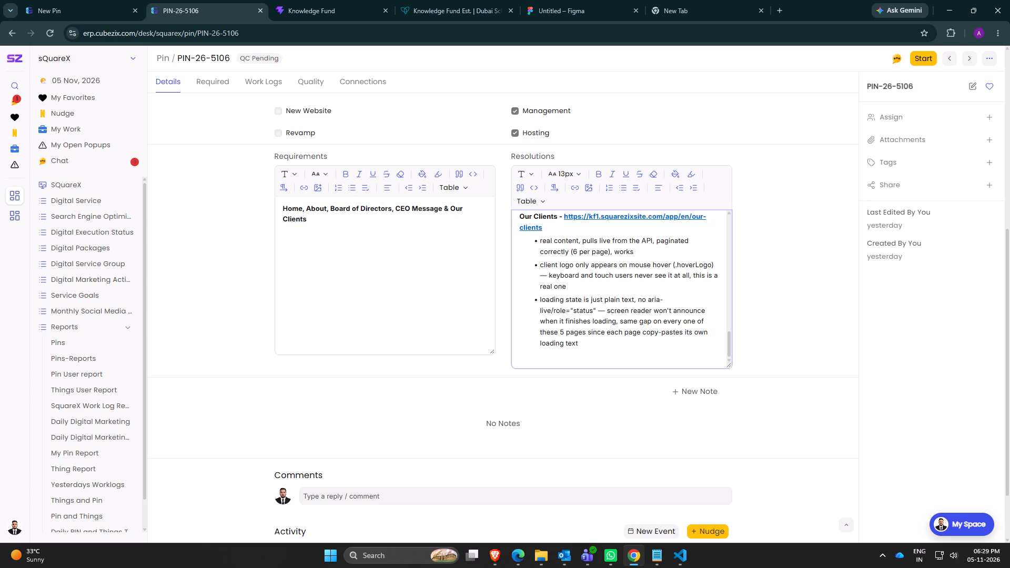
scroll(546, 288, up, 4)
scroll(546, 288, down, 1)
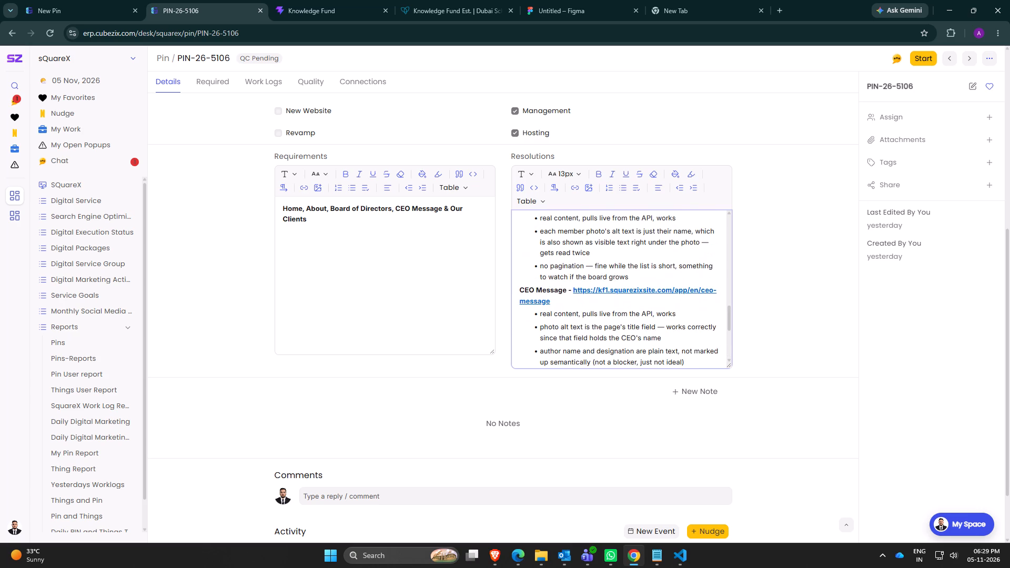
scroll(546, 288, down, 1)
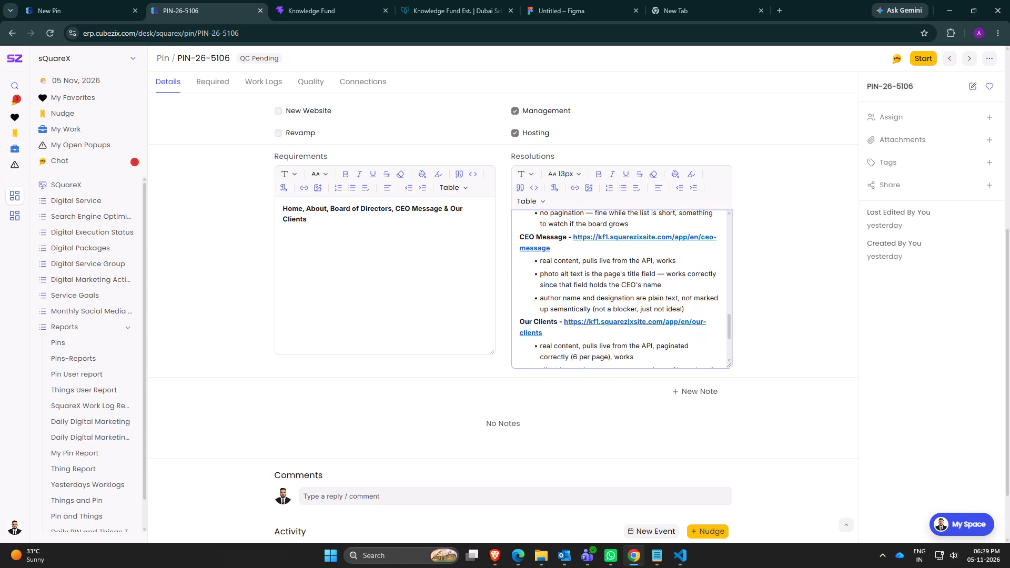
scroll(546, 288, up, 1)
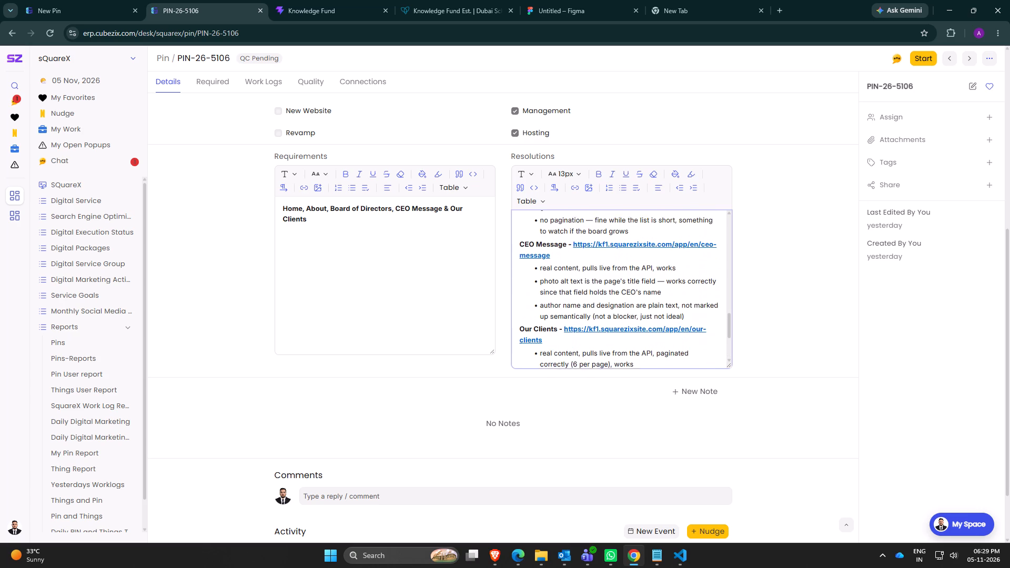
scroll(546, 288, up, 2)
scroll(546, 288, down, 2)
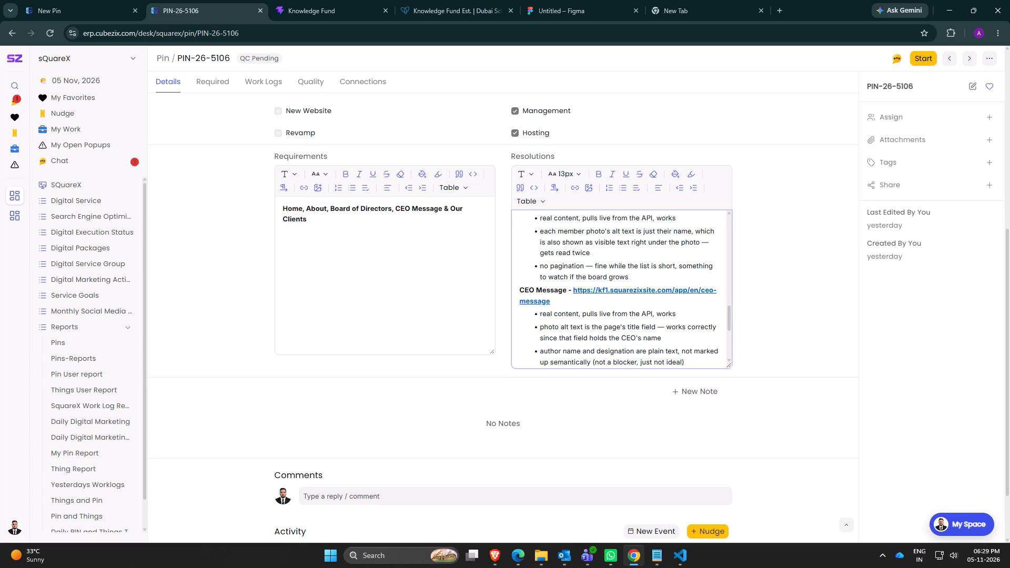
scroll(549, 287, up, 2)
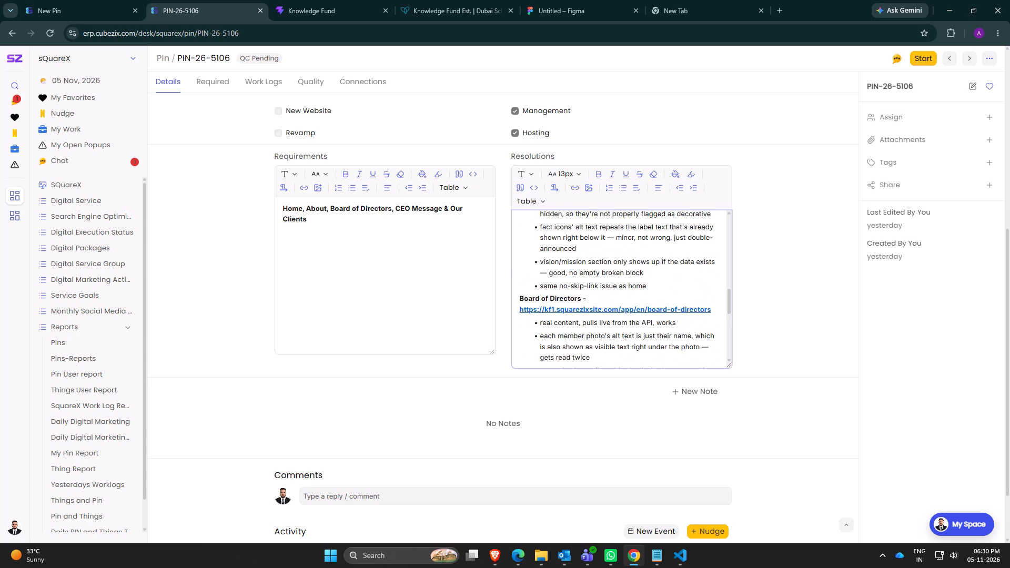
Copy "real content, pulls live from the API, works" from the Board of Directors notes into the new pin's empty third Resolutions bullet.
drag(533, 323, 679, 322)
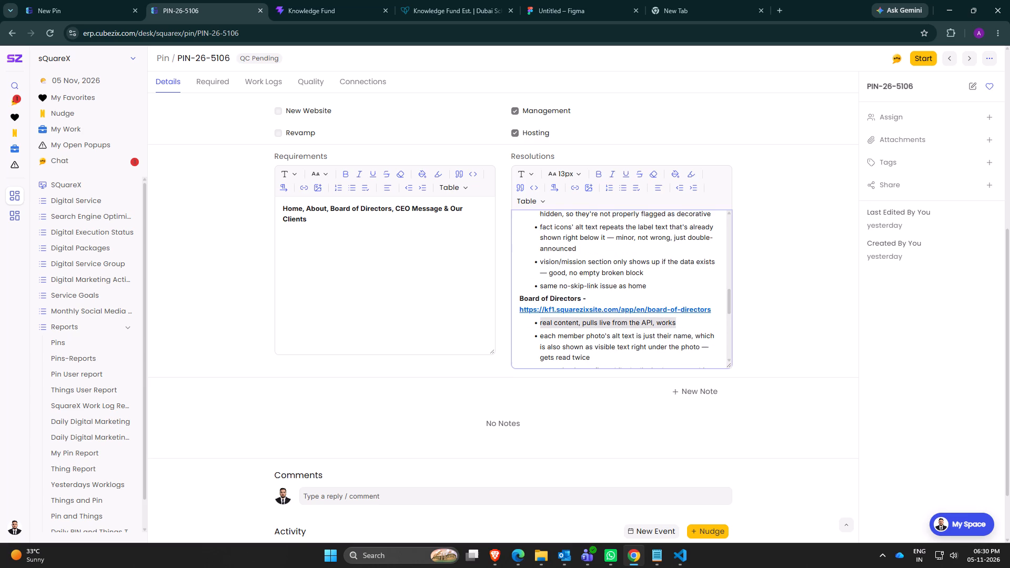
drag(679, 322, 680, 322)
key(ctrl+c)
click(698, 0)
click(478, 0)
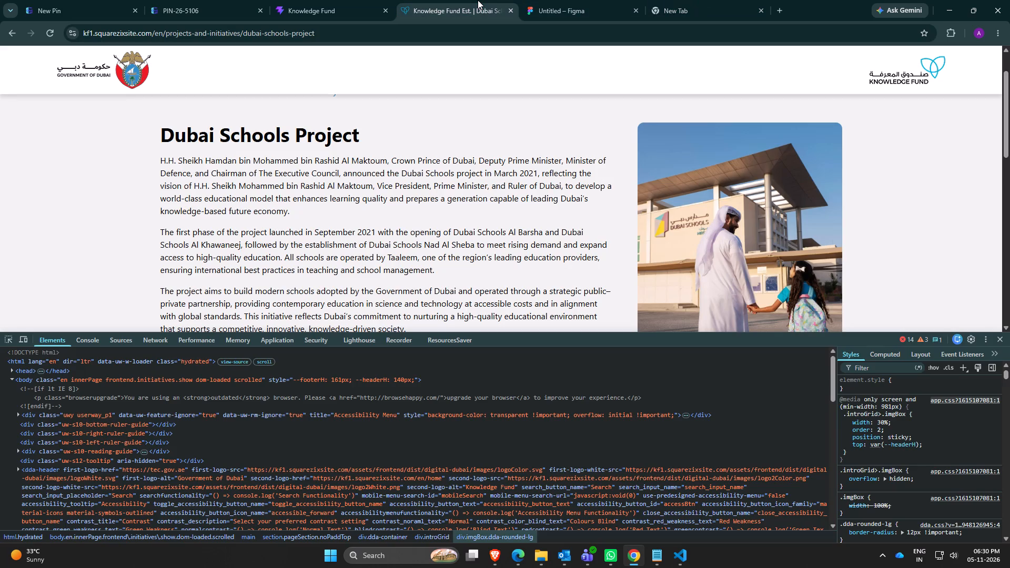
click(235, 0)
click(69, 0)
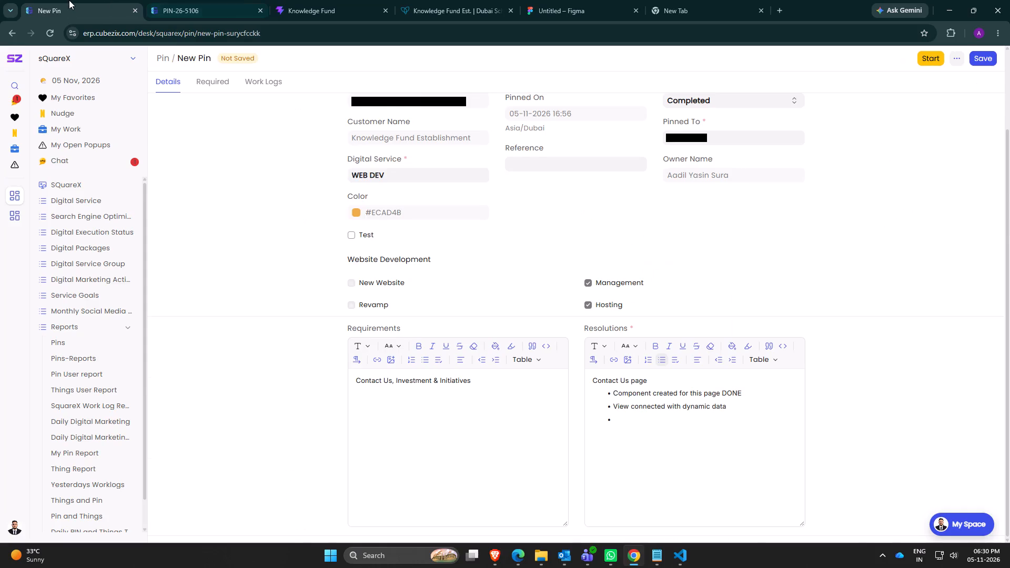
click(198, 0)
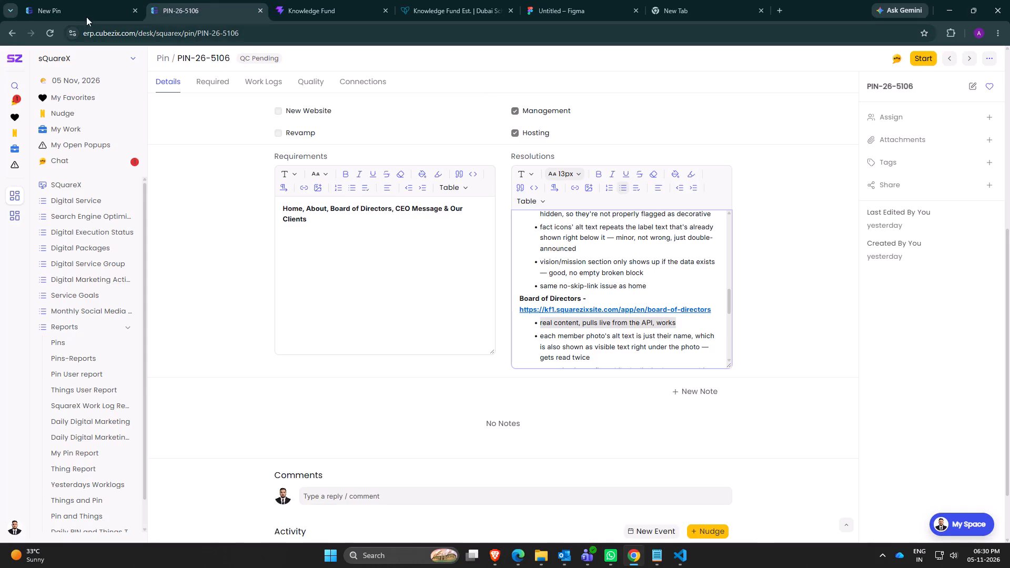
click(73, 9)
click(632, 414)
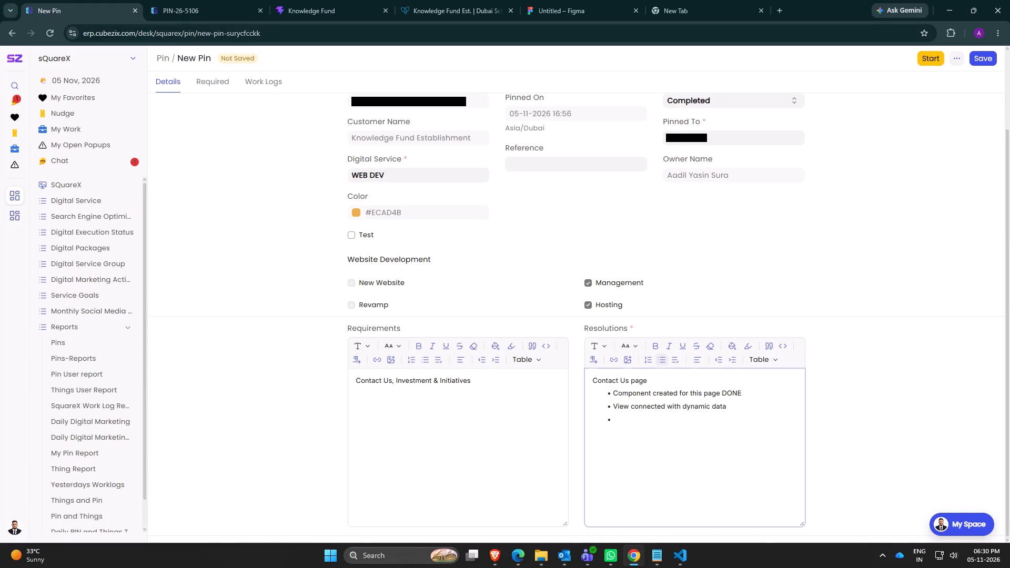
key(ctrl+v)
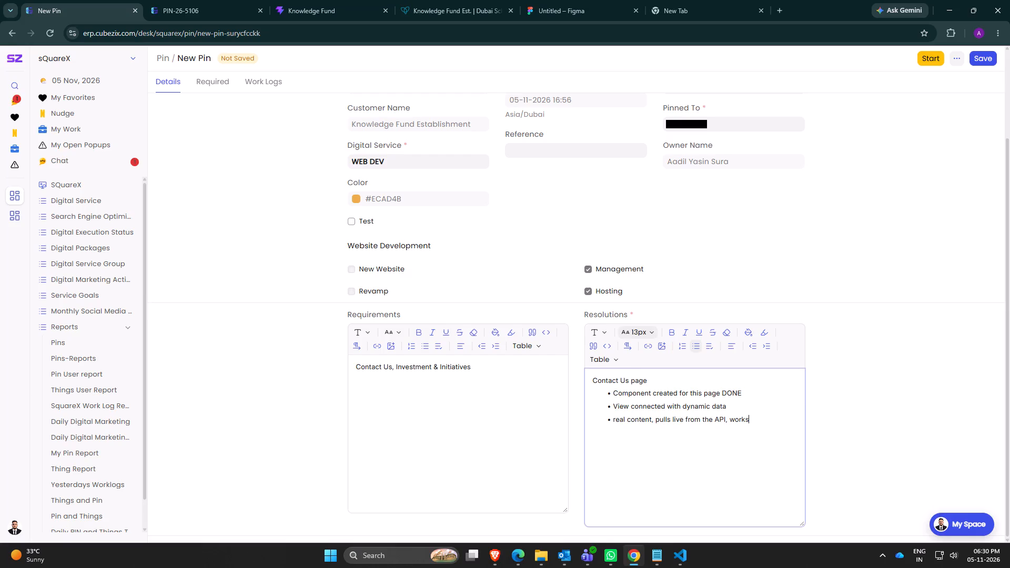
Add a fourth bullet under Contact Us page in Resolutions reading "Styleed Match same to same from old website".
key(Return)
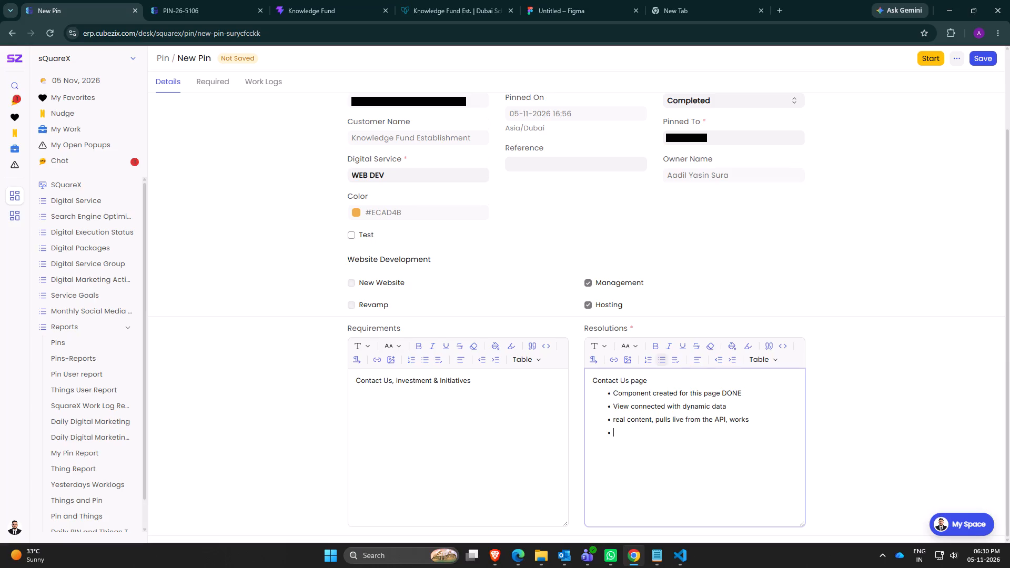
text(Sty)
text(leed Match same to same from old)
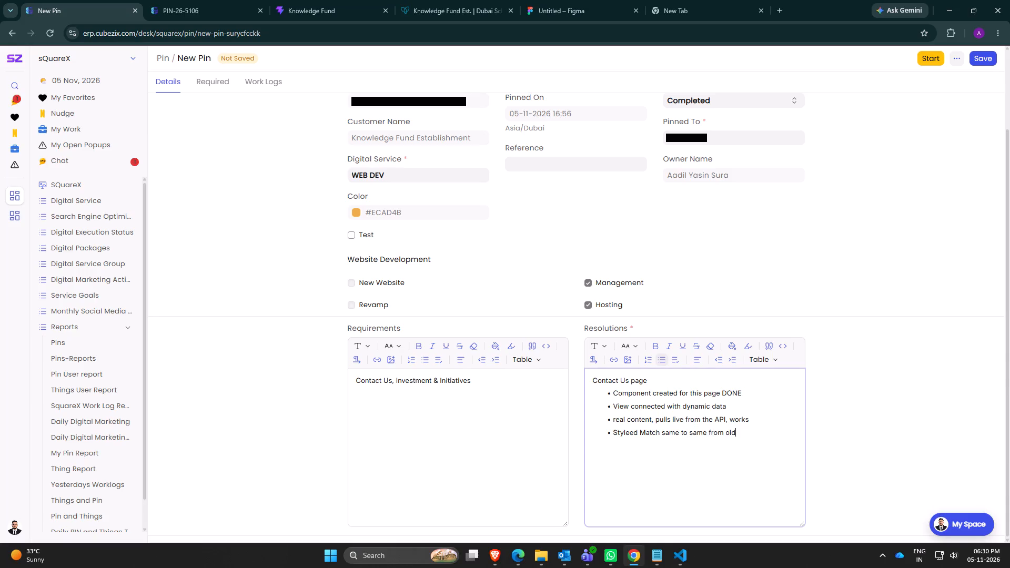
key(space)
text(website)
key(Return)
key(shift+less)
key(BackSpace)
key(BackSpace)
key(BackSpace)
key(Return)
Correct "Styleed" to "Styled" in the fourth Resolutions bullet under Contact Us page.
click(632, 434)
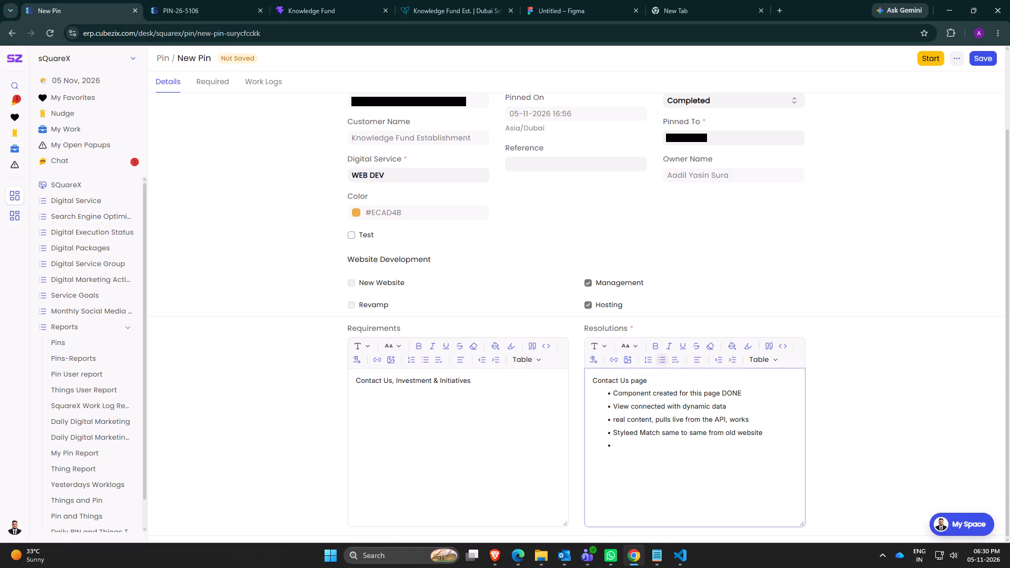
key(BackSpace)
Add a fifth bullet reading "Many more" under Contact Us page in Resolutions.
click(638, 442)
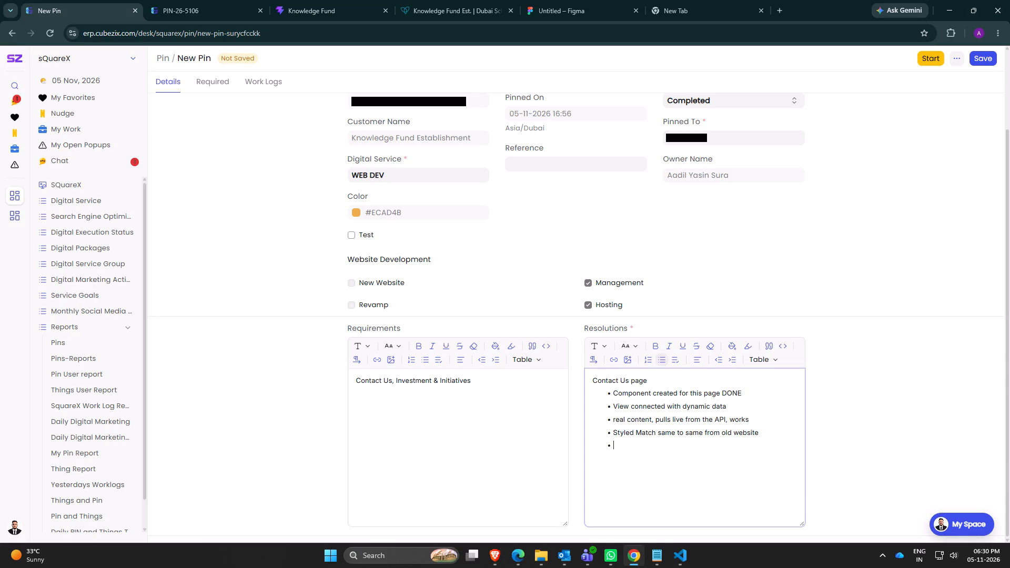
text(Many more)
key(space)
key(BackSpace)
Duplicate the Contact Us page heading and all five of its bullets directly below the original in Resolutions.
drag(593, 382, 661, 441)
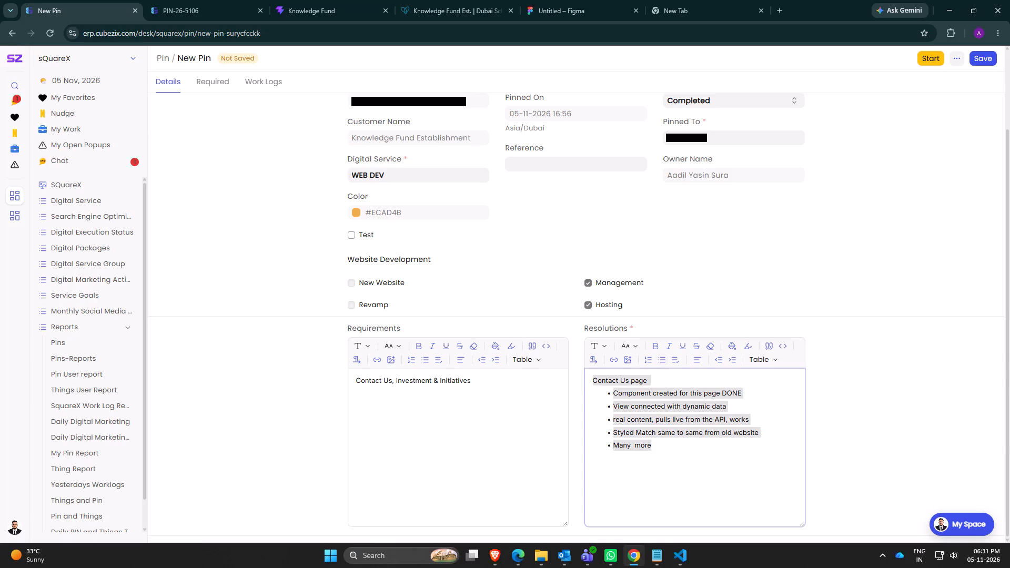
key(ctrl+v)
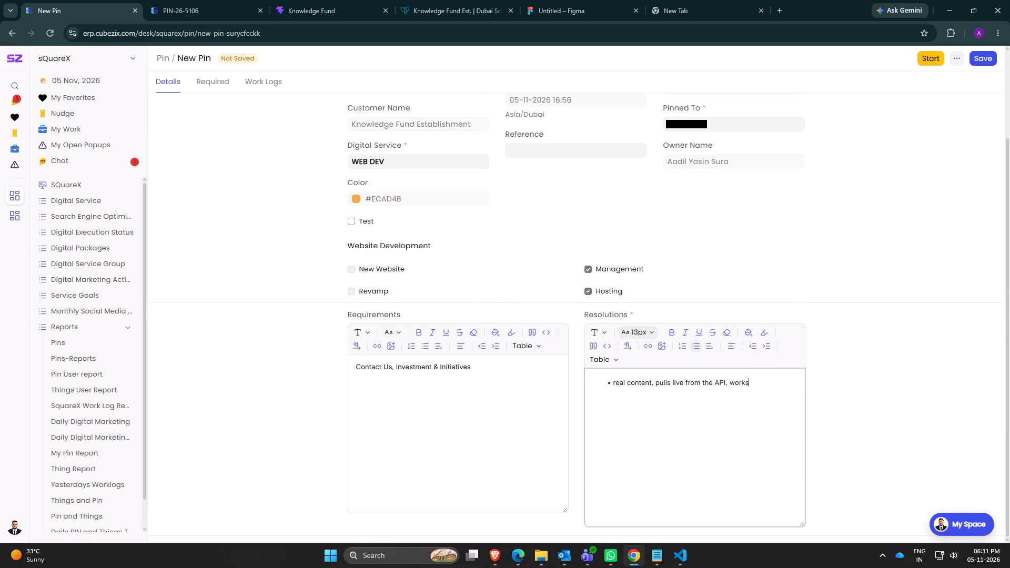
key(ctrl+z)
key(ctrl+c)
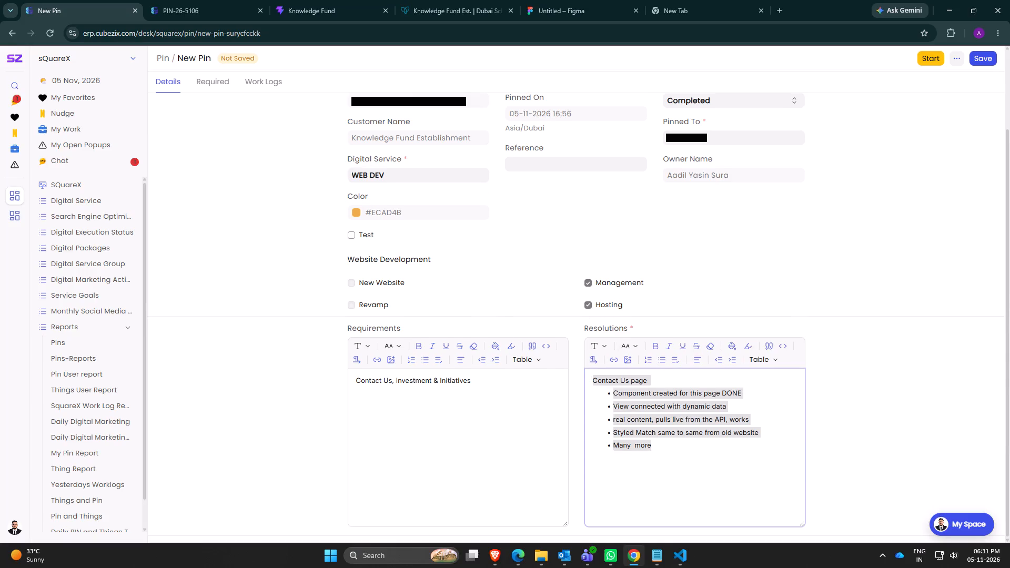
key(Right)
key(Return)
key(Return)
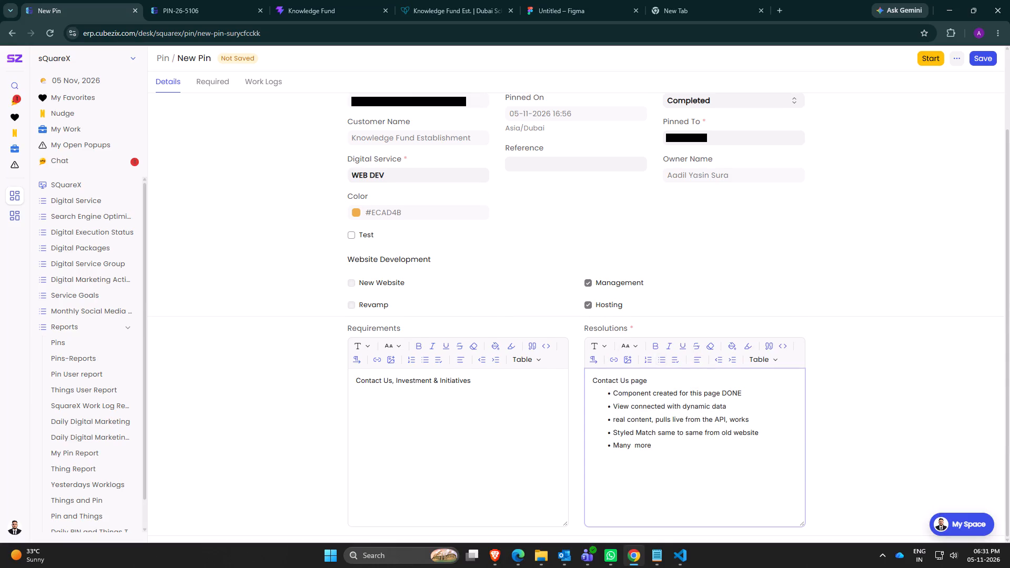
key(ctrl+v)
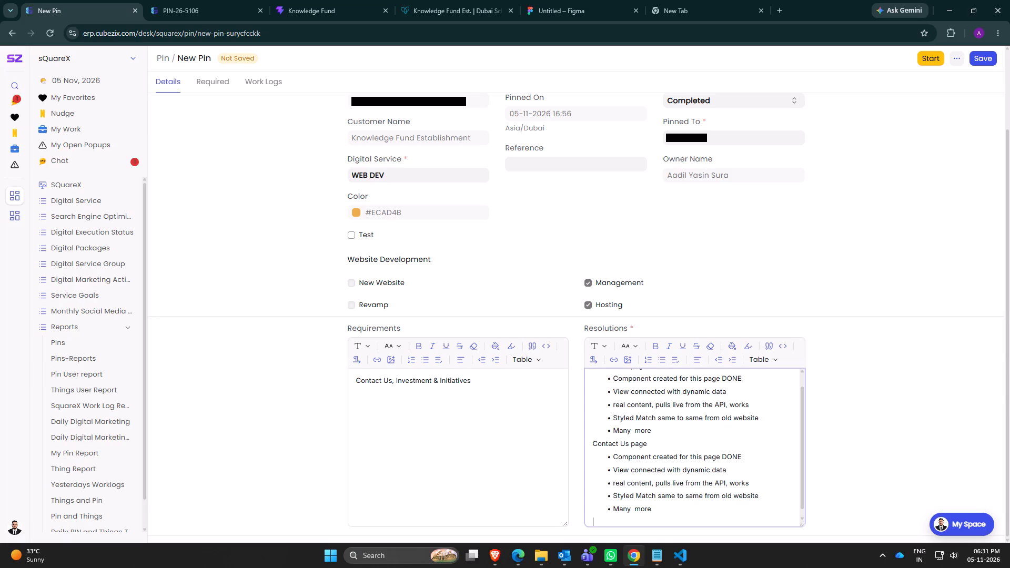
Change the duplicated section's heading to "Investment page", copying the word "Investment" from Requirements.
drag(594, 444, 628, 442)
key(BackSpace)
double_click(422, 384)
key(ctrl+c)
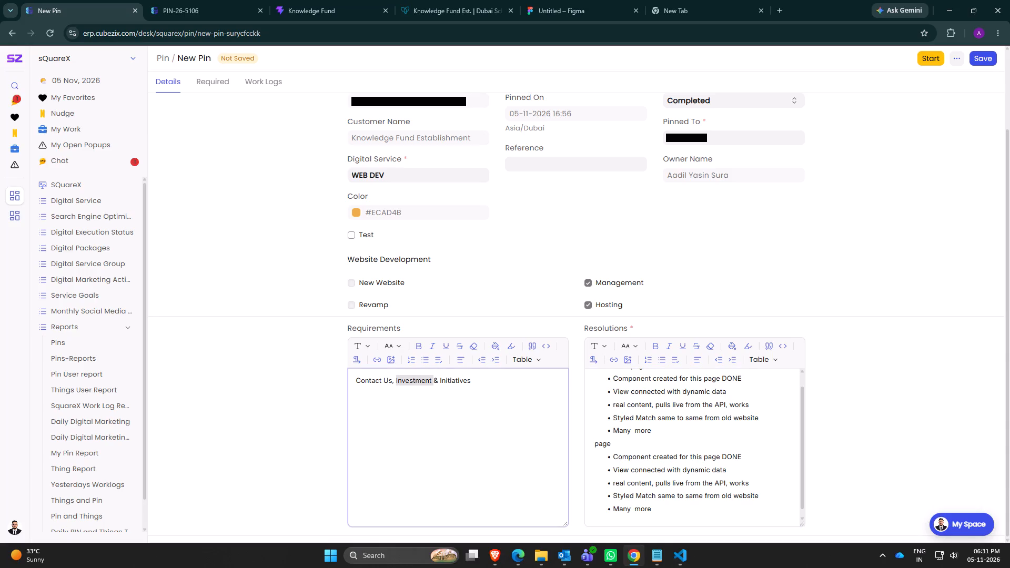
click(587, 444)
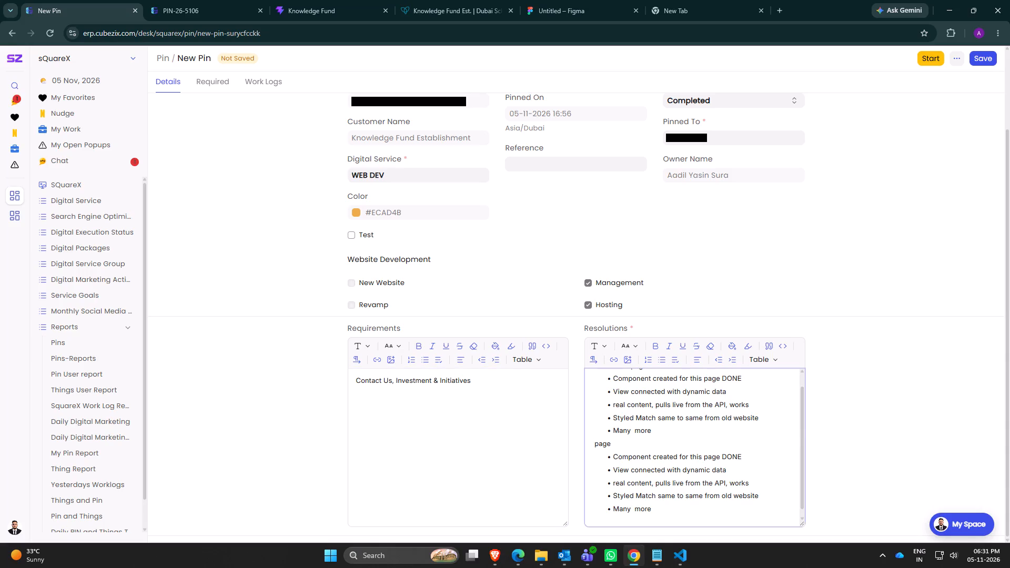
key(ctrl+v)
key(ctrl+space)
key(BackSpace)
Start a new unbulleted line below the Investment page bullets, copy "Initiatives" from Requirements, and try pasting it there.
scroll(668, 457, down, 2)
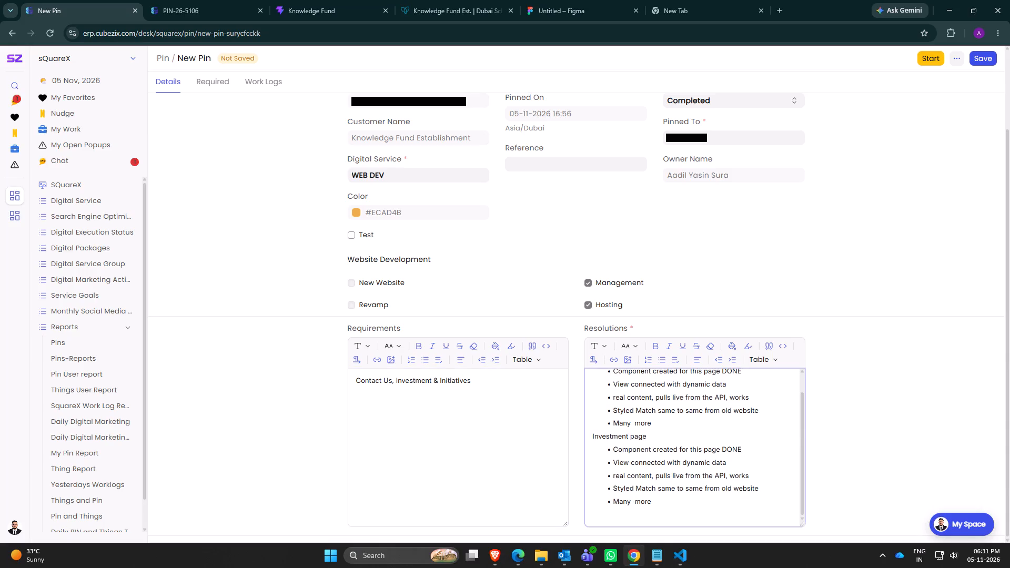
click(693, 498)
key(Return)
key(Return)
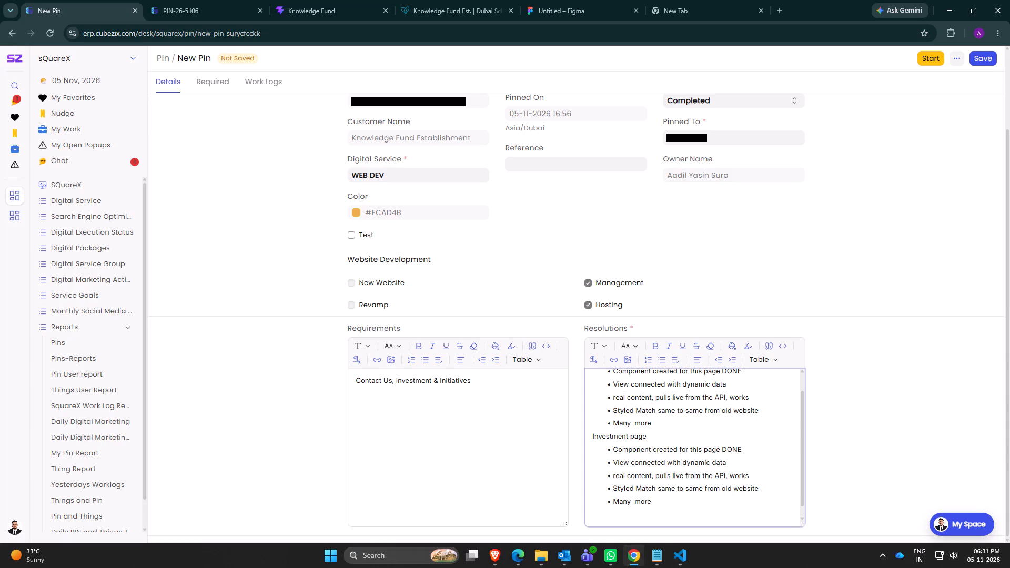
double_click(458, 384)
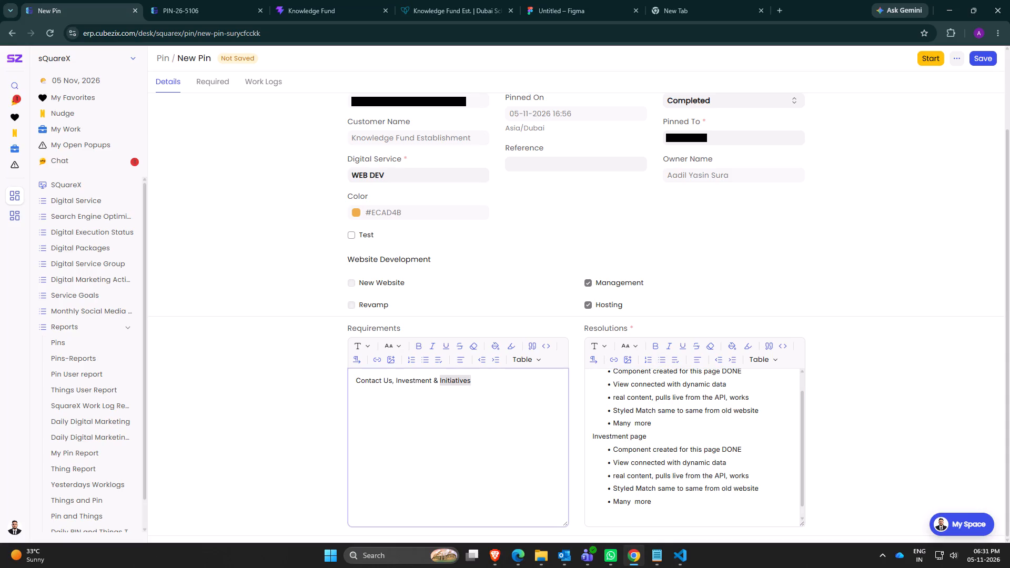
key(ctrl+c)
click(604, 517)
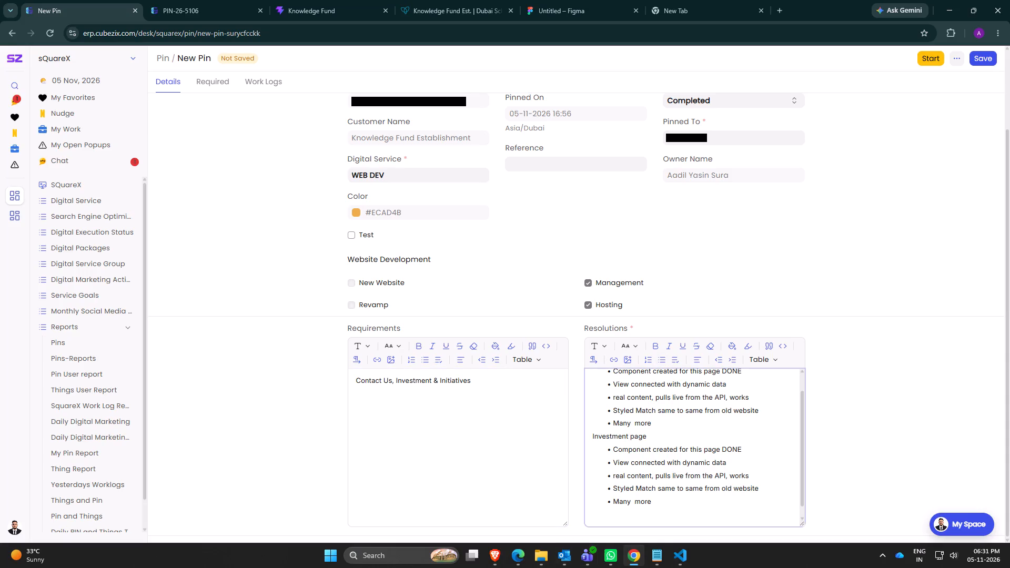
key(ctrl+v)
key(ctrl+z)
Duplicate the Investment page heading and its five bullets on the empty line below that section in Resolutions.
drag(591, 434, 668, 489)
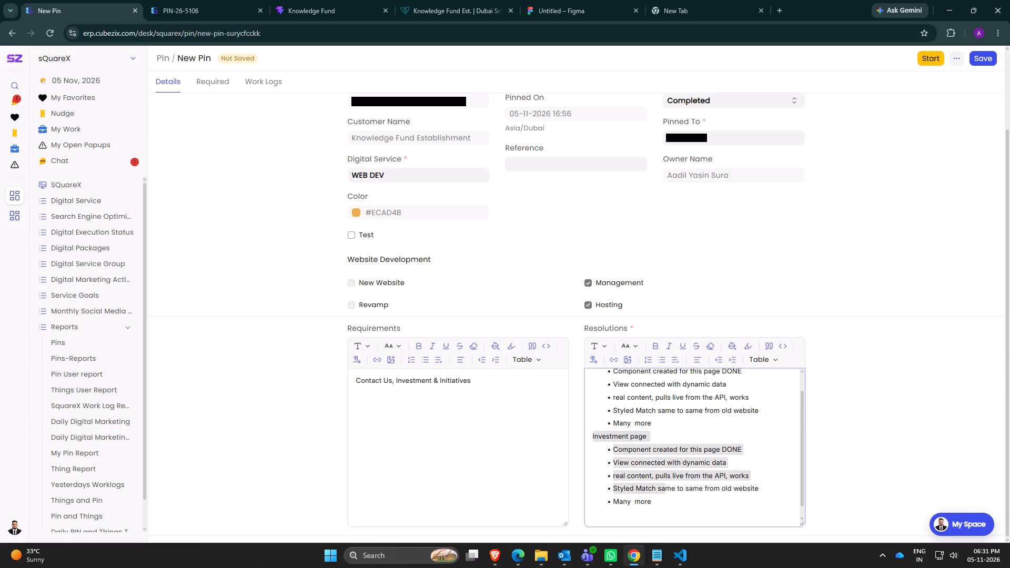
drag(668, 489, 666, 509)
key(ctrl+c)
click(594, 512)
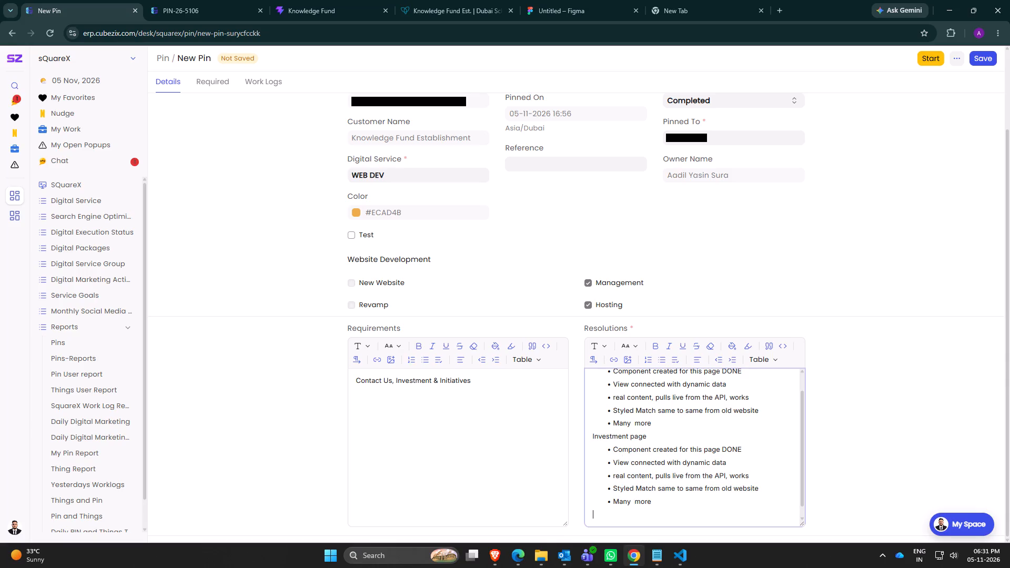
key(ctrl+v)
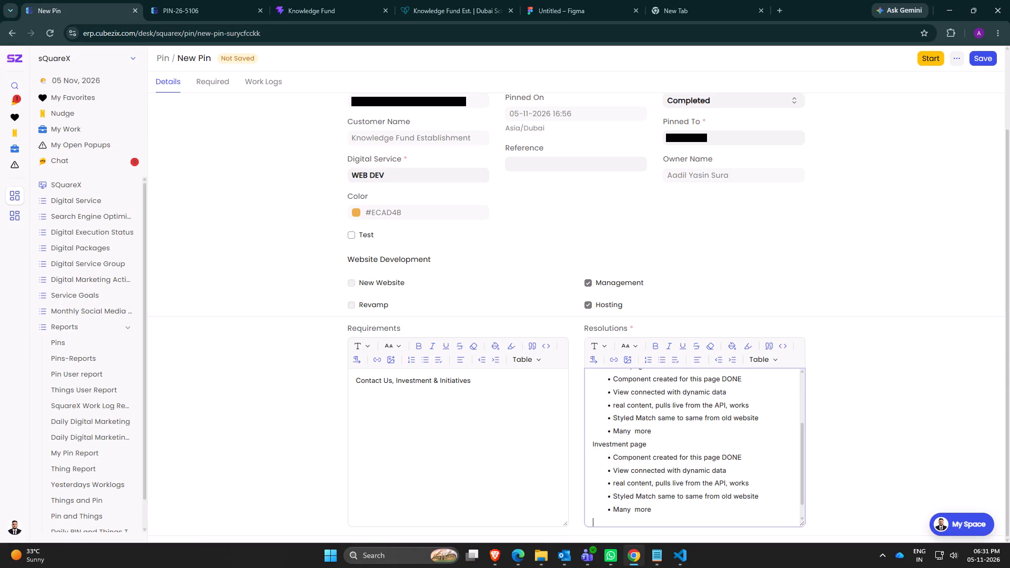
Change the third section's heading in Resolutions to "Initiatives page", using the previously copied "Initiatives" from the clipboard history.
double_click(608, 444)
key(BackSpace)
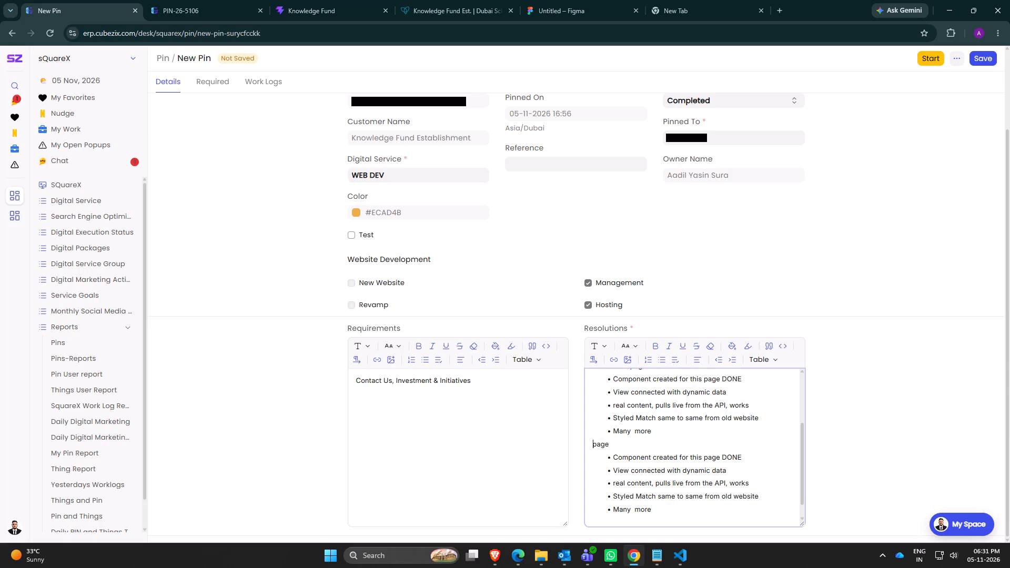
key(super+v)
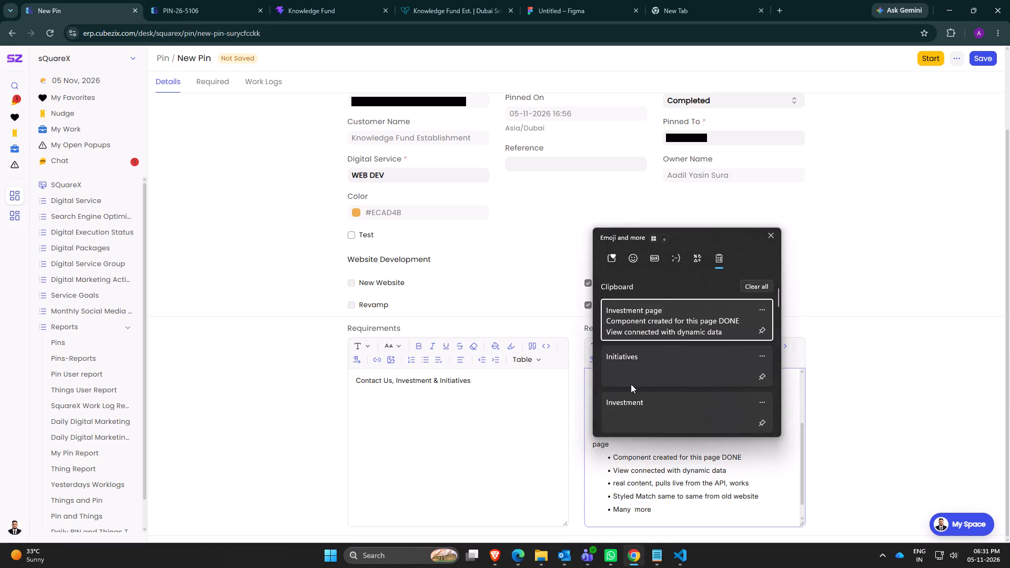
click(643, 368)
key(ctrl+v)
key(space)
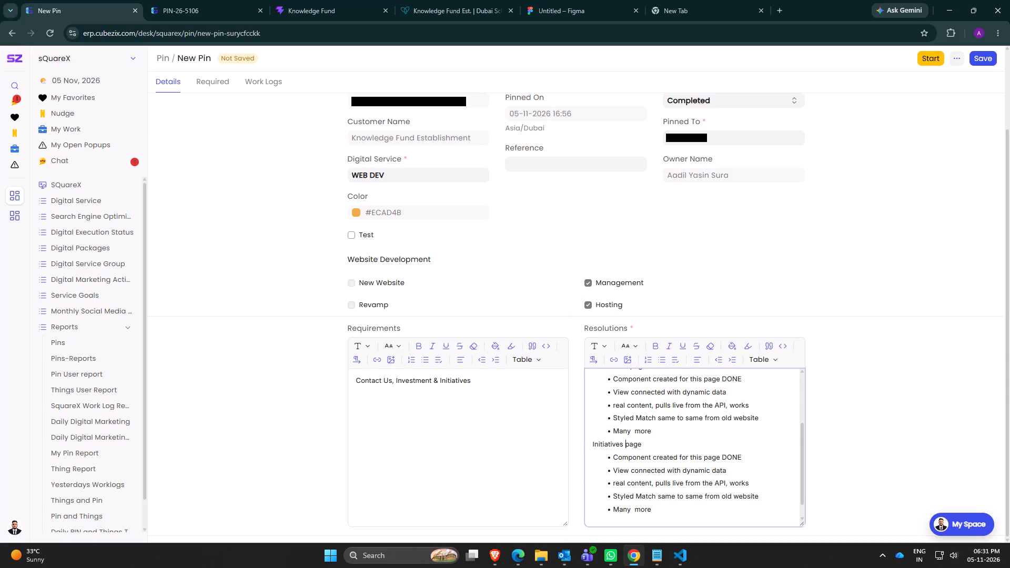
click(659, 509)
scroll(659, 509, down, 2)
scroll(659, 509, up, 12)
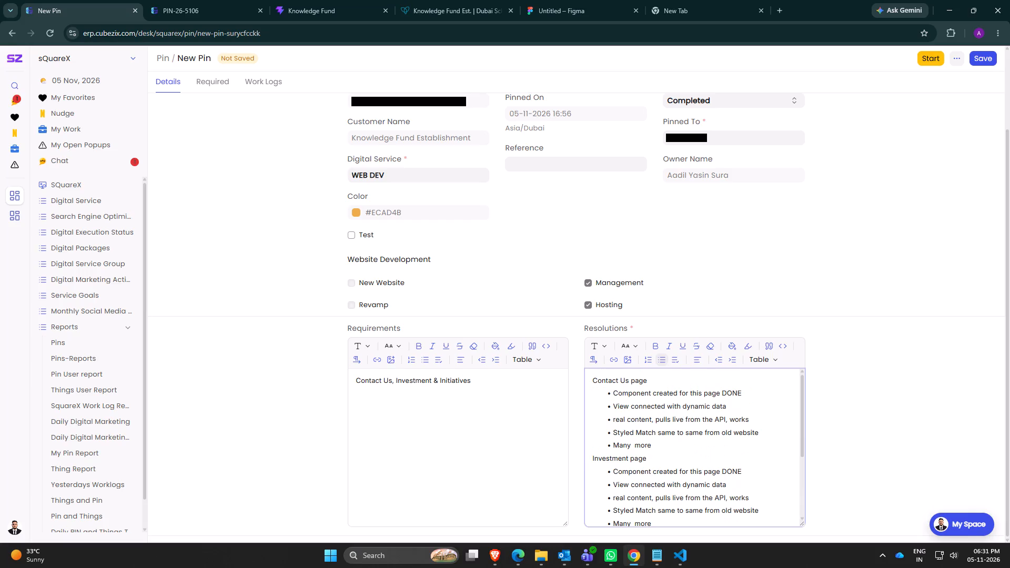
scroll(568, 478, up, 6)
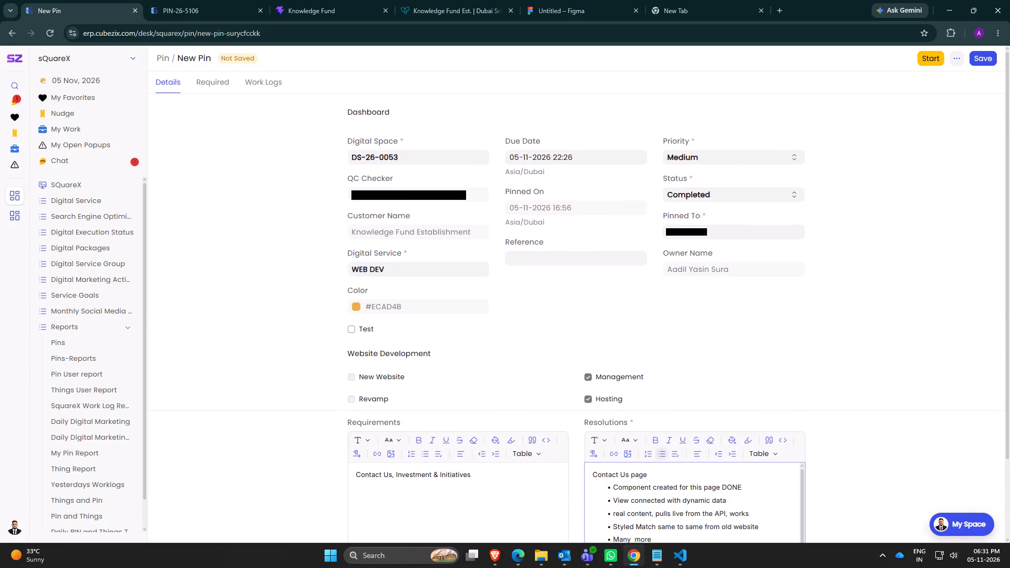
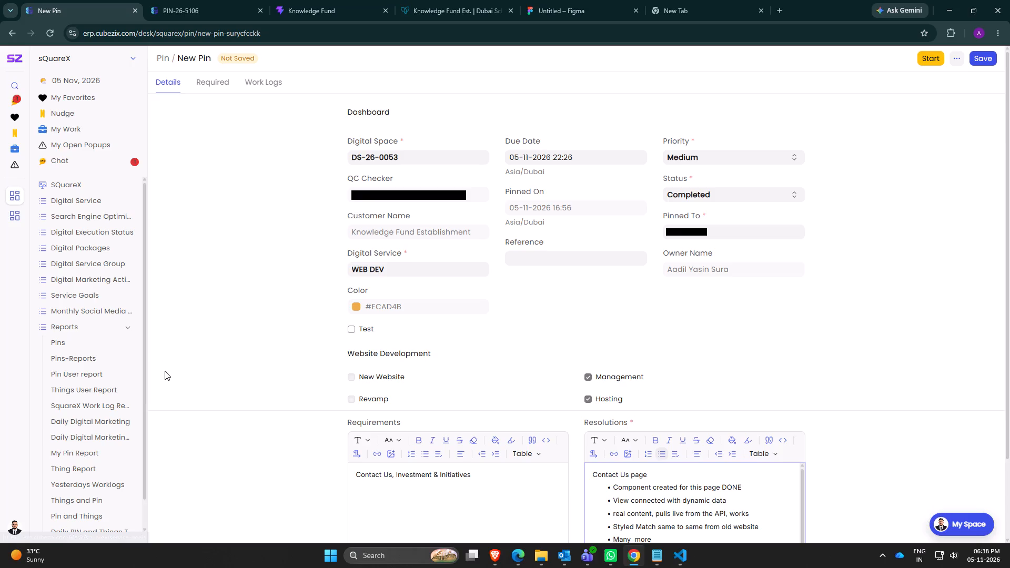
Review the new Pin's details, including the Requirements text and the page sections in Resolutions.
scroll(381, 324, down, 2)
scroll(390, 354, up, 5)
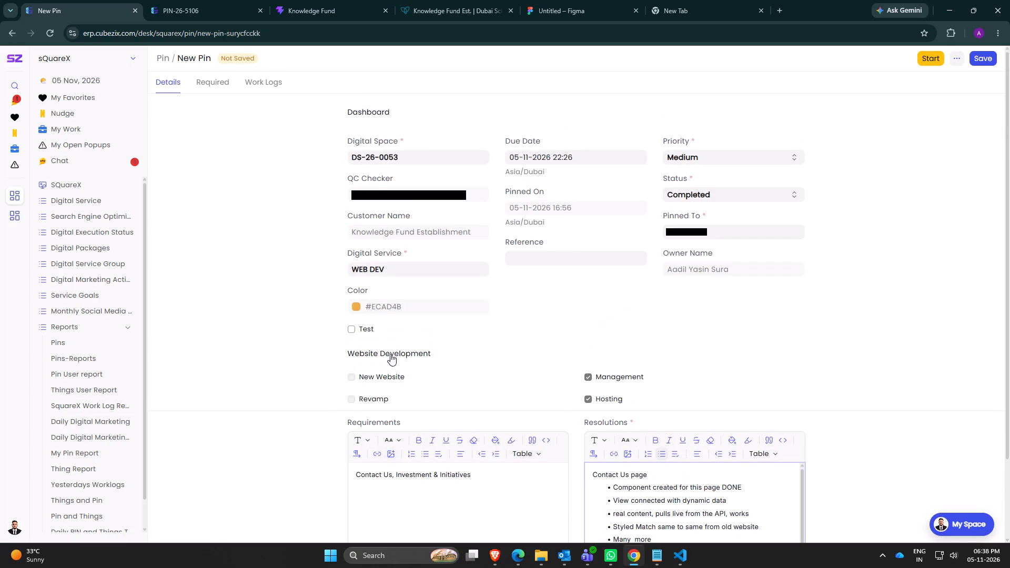
scroll(682, 298, down, 5)
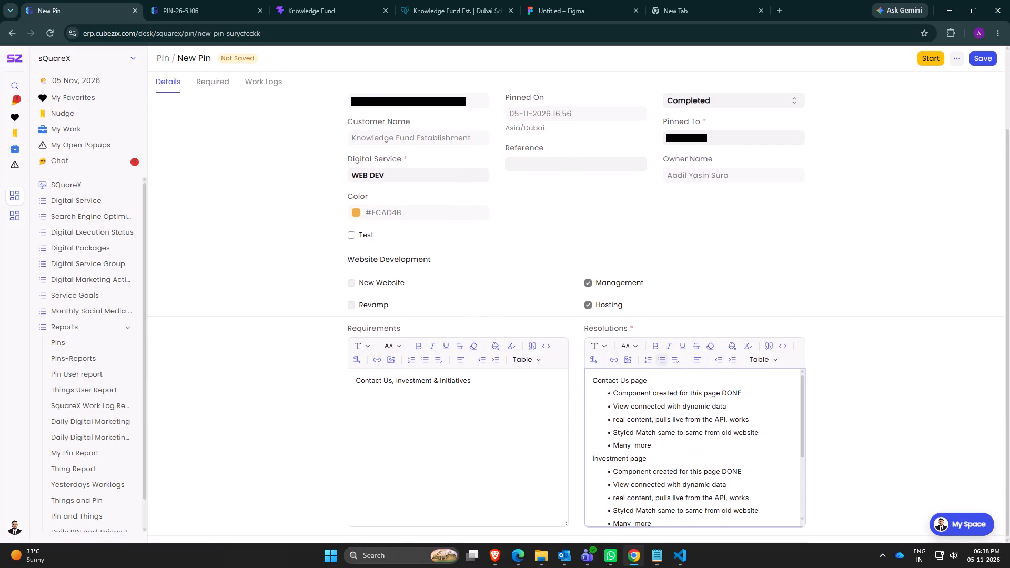
scroll(643, 455, down, 9)
scroll(874, 417, up, 4)
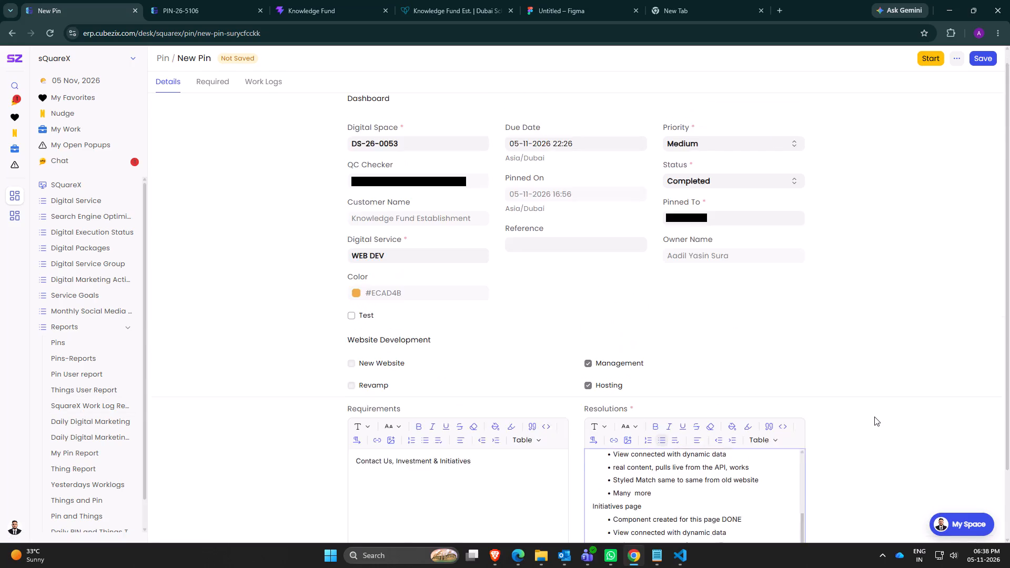
scroll(874, 417, up, 3)
Add a first work log row to the Pin, dated 05-11-2026, with start time 08:30.
click(268, 82)
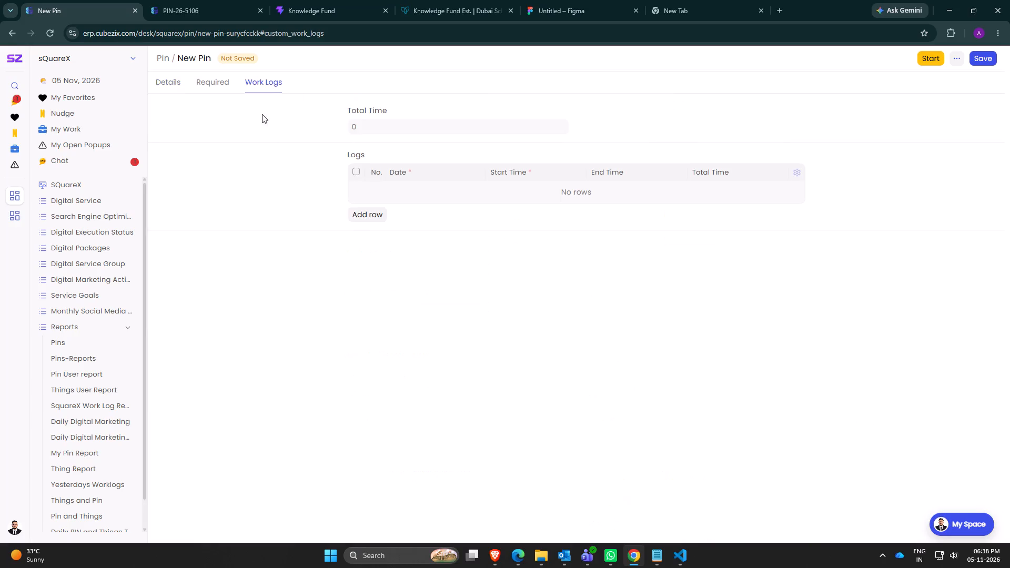
click(371, 216)
click(551, 187)
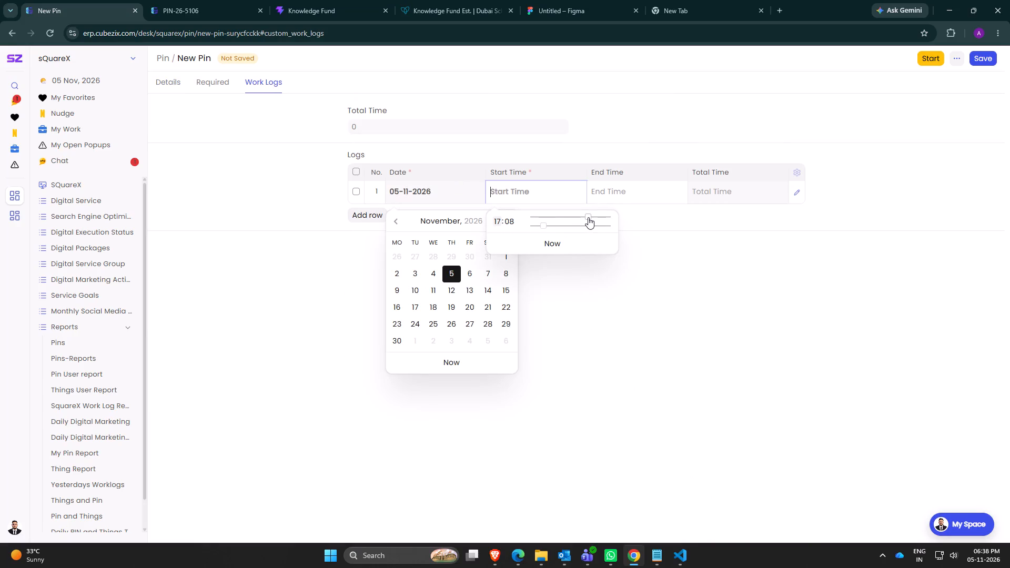
drag(588, 217, 540, 219)
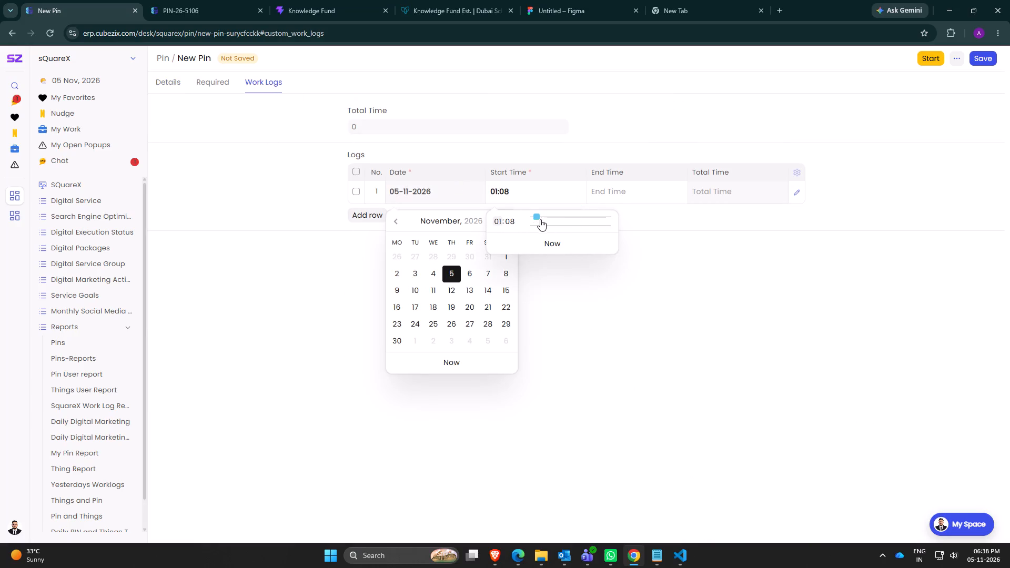
drag(540, 219, 561, 217)
drag(561, 217, 560, 217)
drag(543, 227, 554, 226)
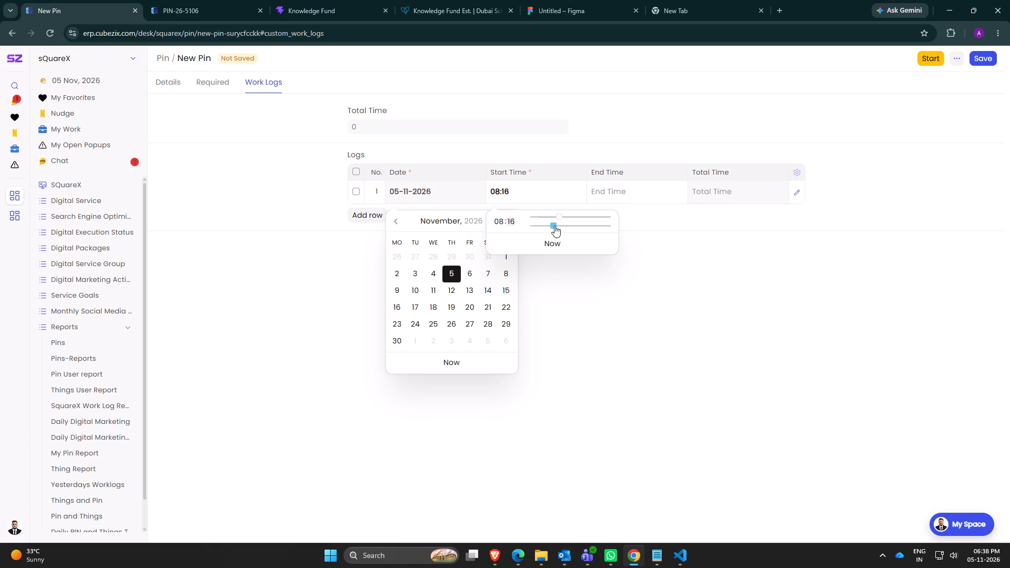
drag(554, 226, 572, 226)
drag(572, 226, 571, 226)
click(569, 304)
Set the first work log row's end time to 13:00.
click(641, 189)
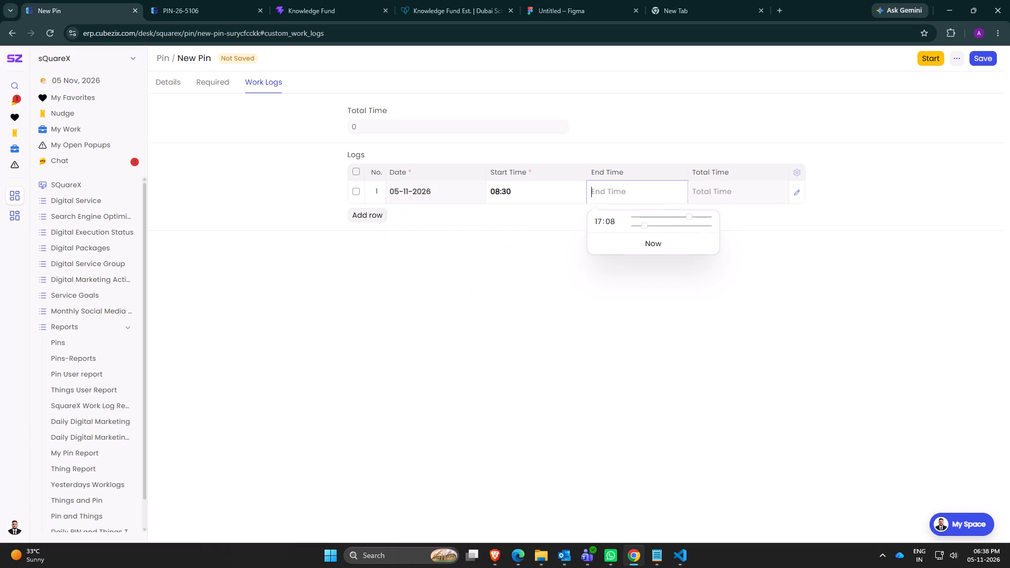
drag(689, 218, 674, 219)
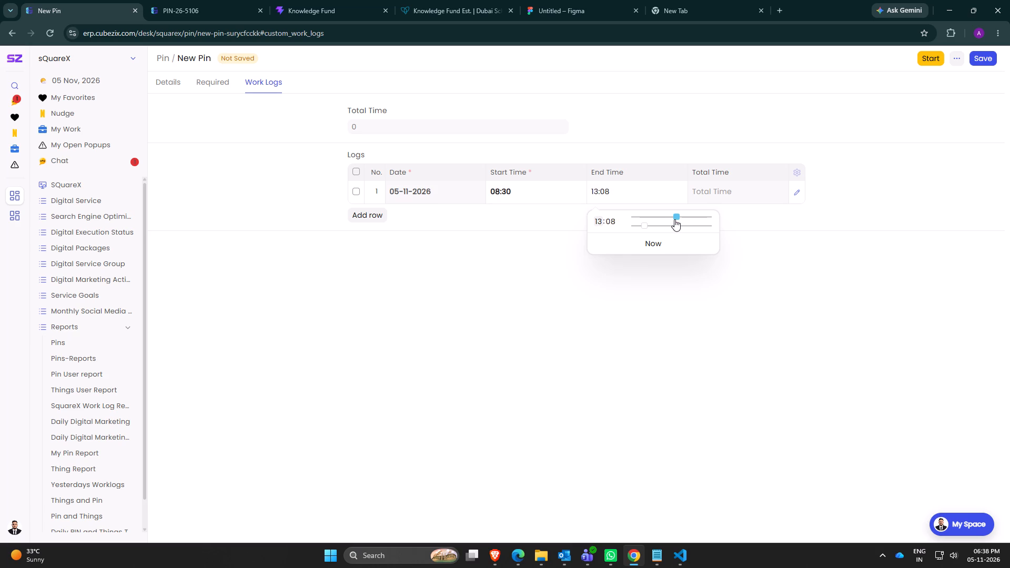
drag(674, 219, 682, 216)
drag(682, 216, 676, 216)
drag(648, 226, 647, 226)
drag(647, 226, 619, 227)
click(618, 322)
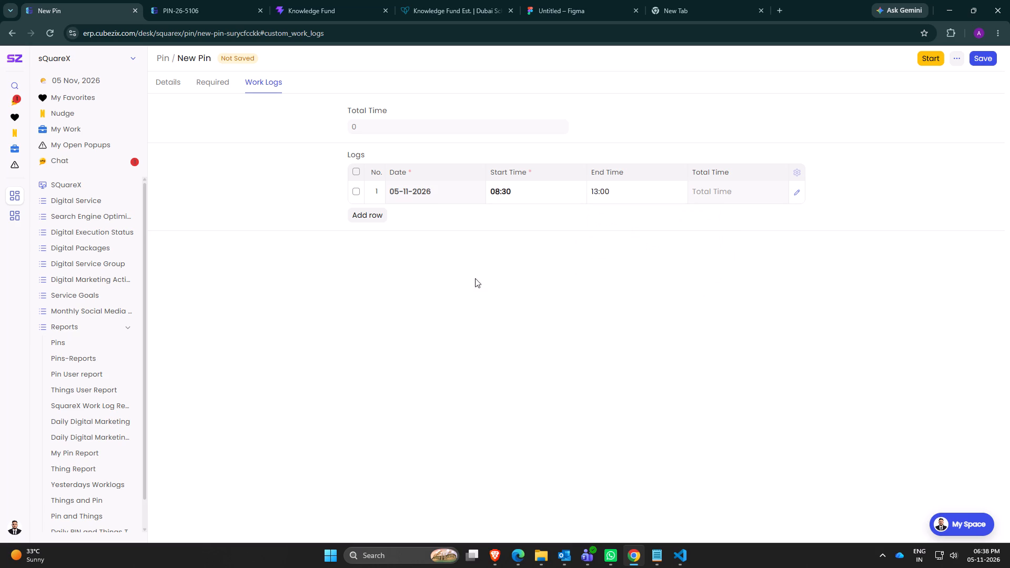
Add a second work log row dated 05-11-2026 with start time 14:00.
click(370, 217)
click(547, 218)
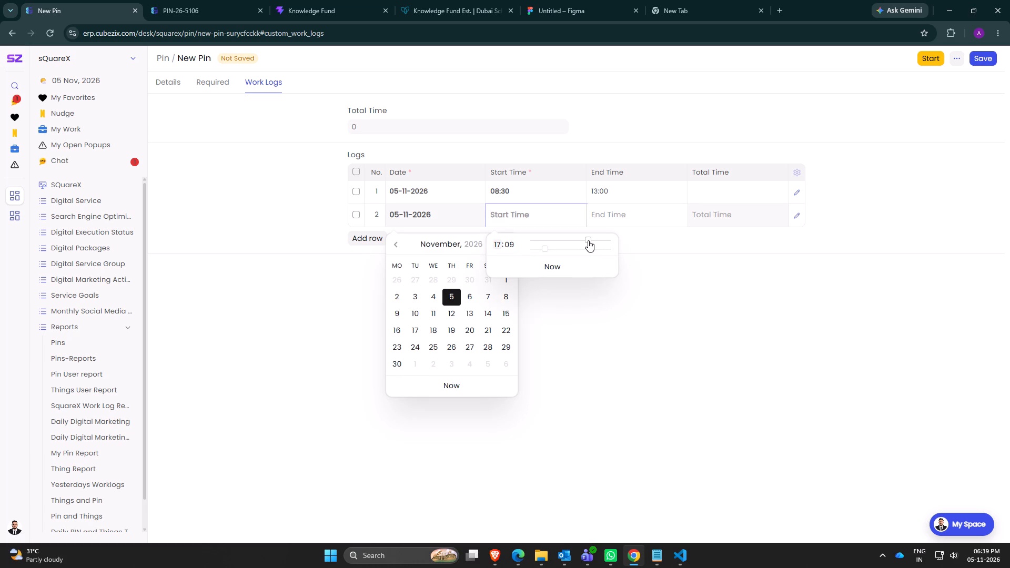
drag(588, 240, 575, 240)
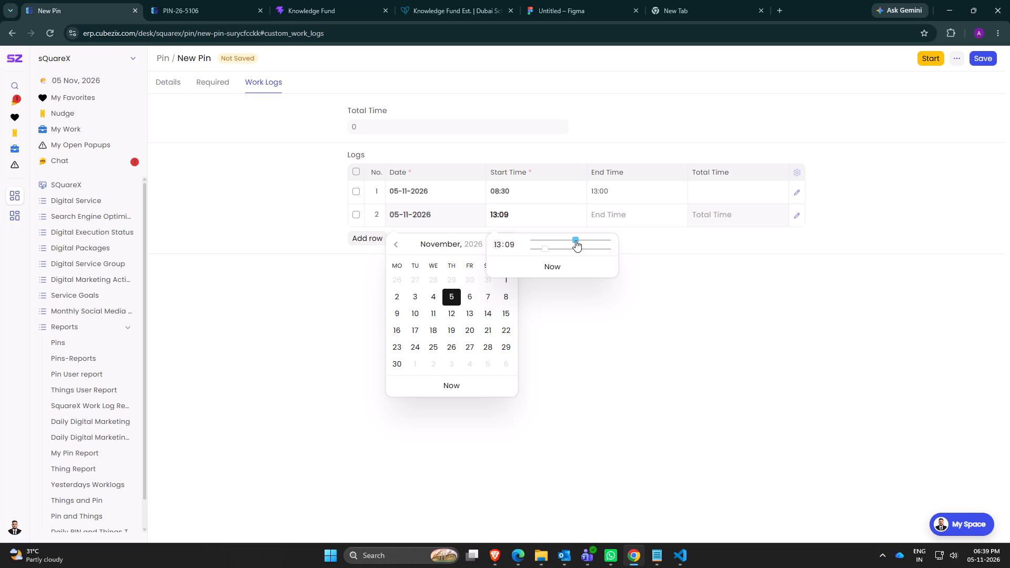
drag(575, 240, 568, 241)
drag(568, 241, 565, 240)
drag(565, 240, 585, 236)
drag(585, 236, 578, 237)
drag(542, 248, 528, 249)
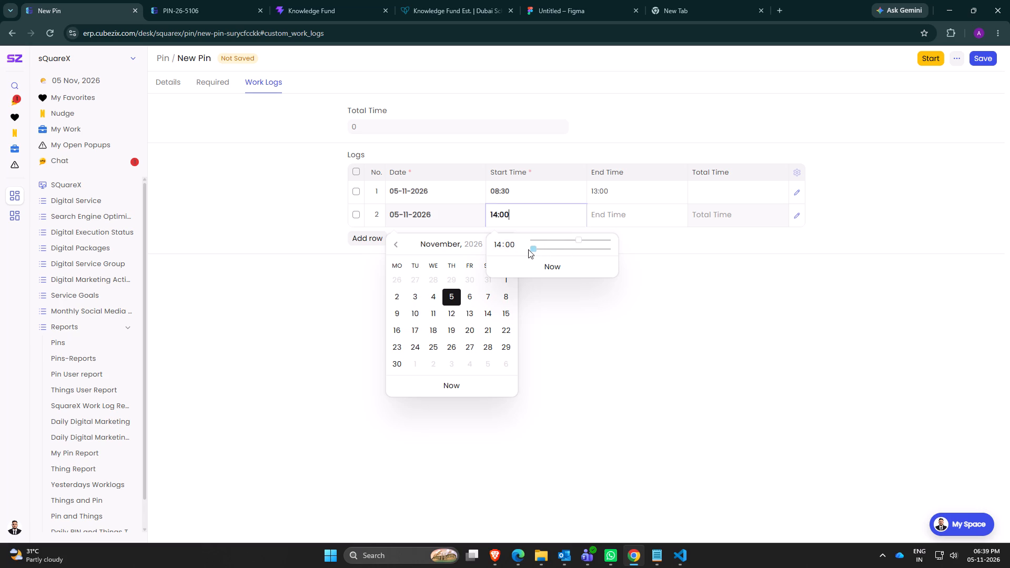
click(567, 325)
Set the second work log row's end time to the current time, 17:09.
click(644, 222)
click(647, 273)
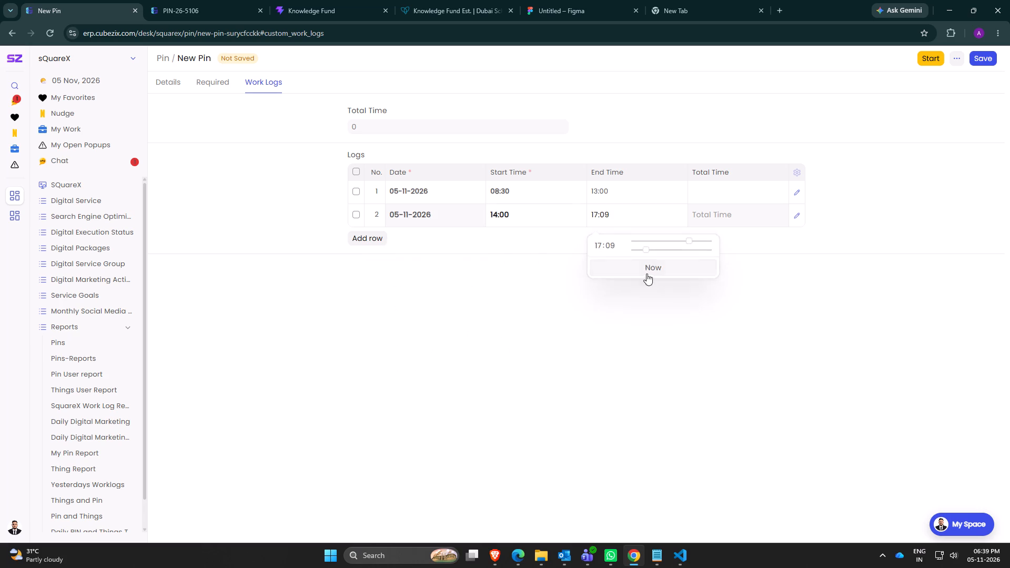
scroll(522, 305, up, 4)
Switch to the Brave browser and close its YouTube video window.
click(492, 553)
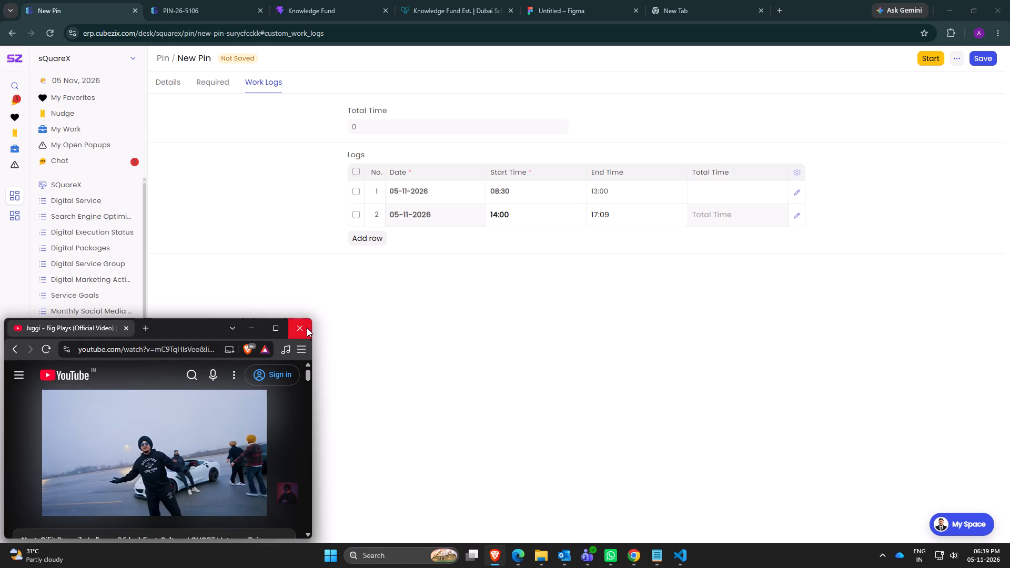
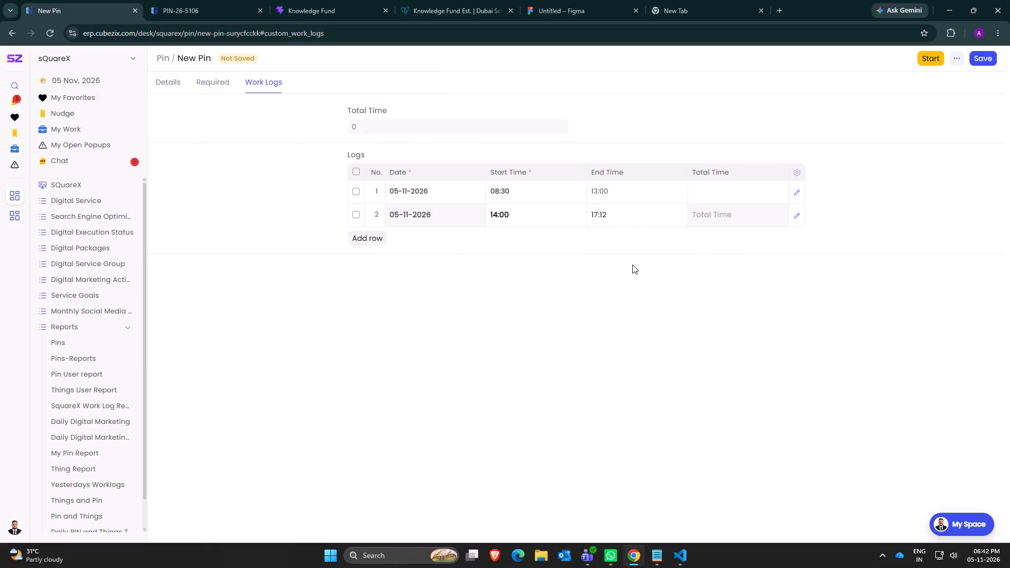
Examine the Dubai Schools Project page on the Knowledge Fund site, and bring up its /app/ version for comparison.
click(458, 0)
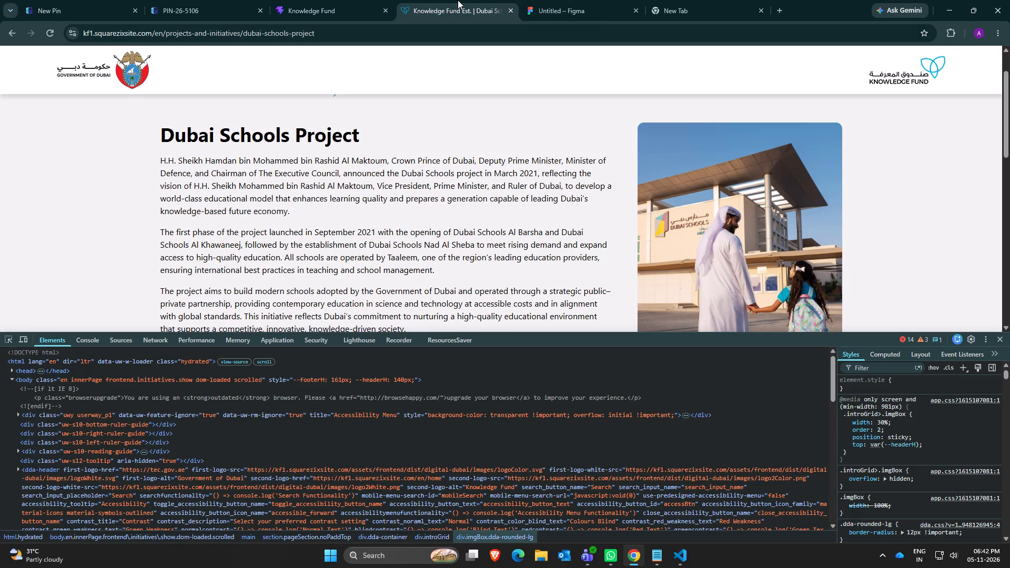
scroll(521, 241, down, 3)
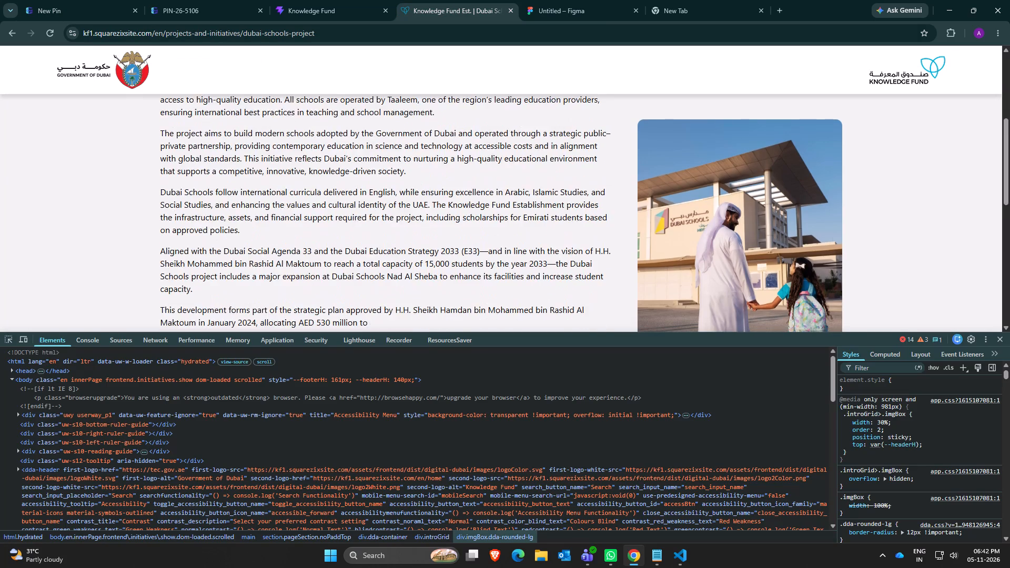
scroll(521, 241, up, 13)
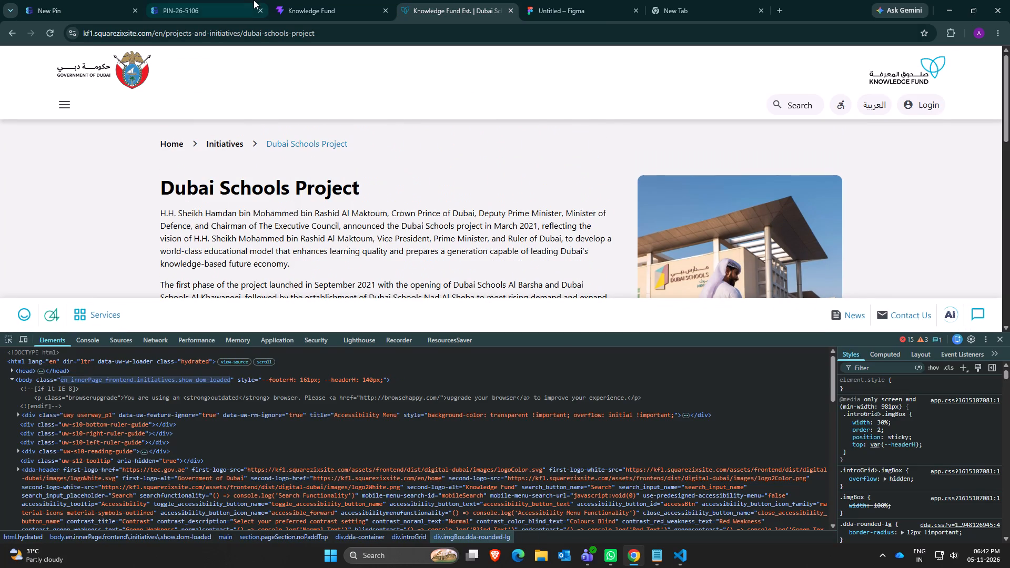
click(314, 0)
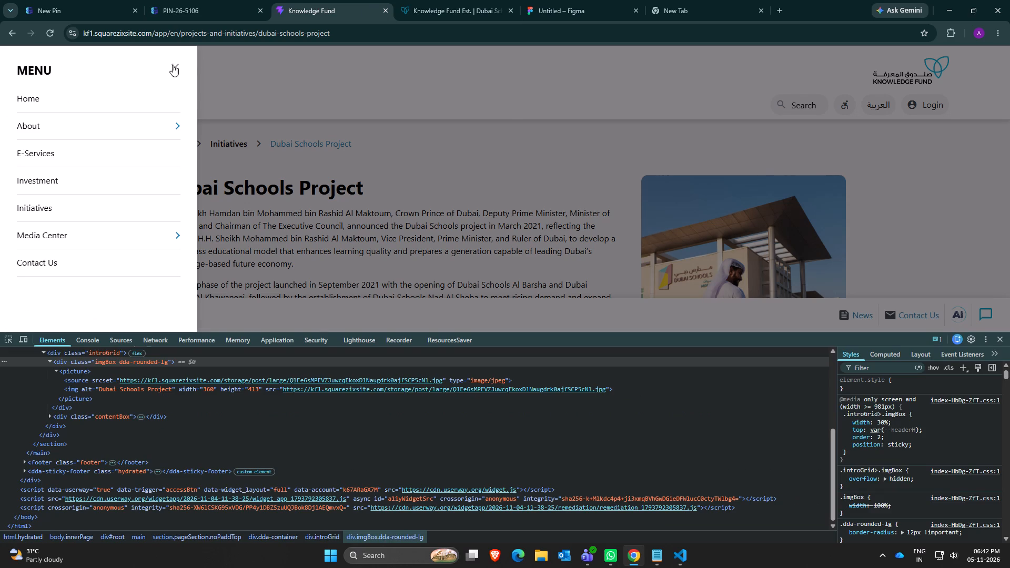
Close the site navigation menu covering the Dubai Schools Project page.
click(169, 65)
scroll(335, 188, down, 3)
scroll(357, 207, up, 6)
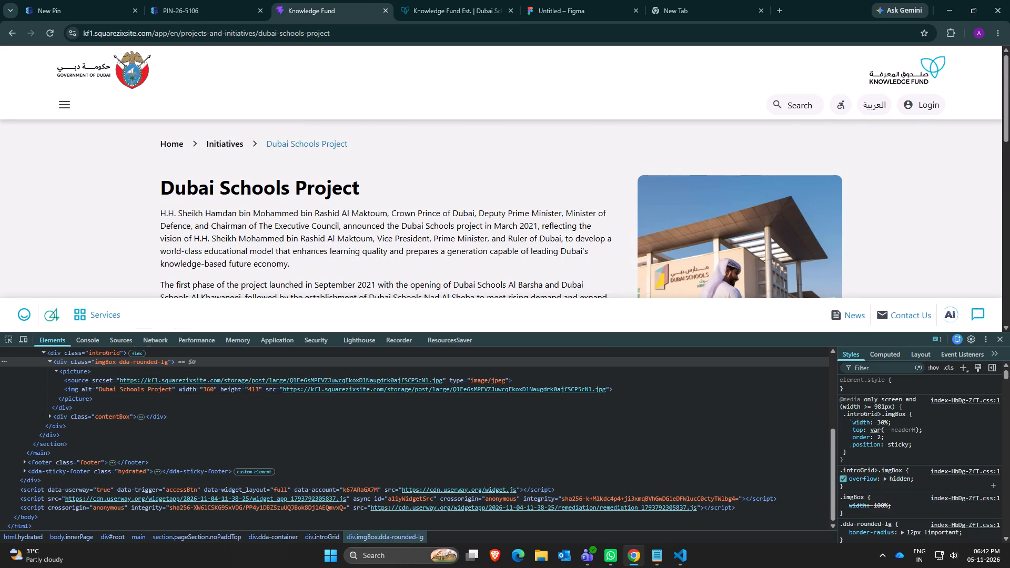
Set the top offset in the .introGrid>.imgBox CSS rule to 140px.
click(902, 429)
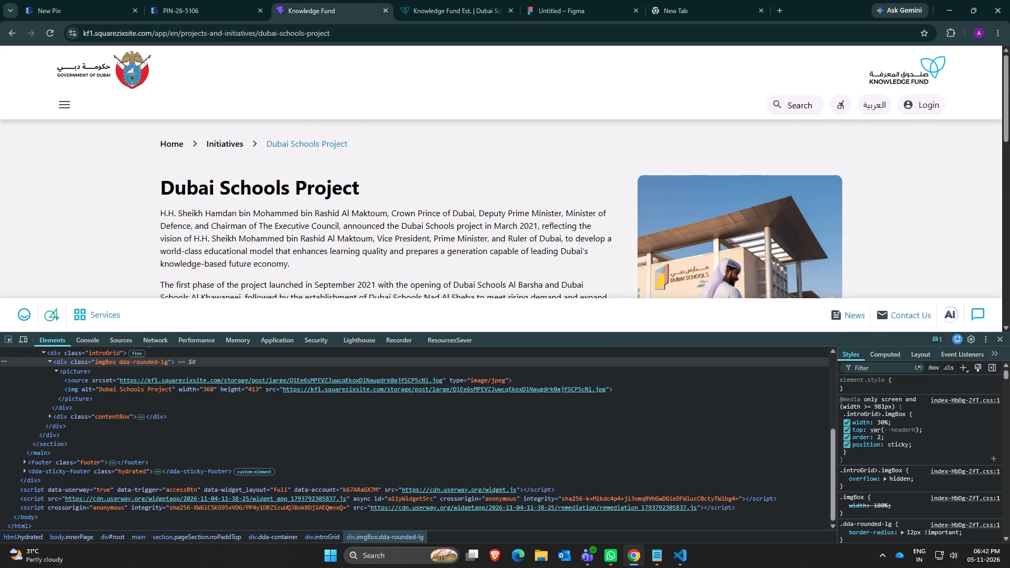
click(873, 431)
key(BackSpace)
text(140px)
key(Return)
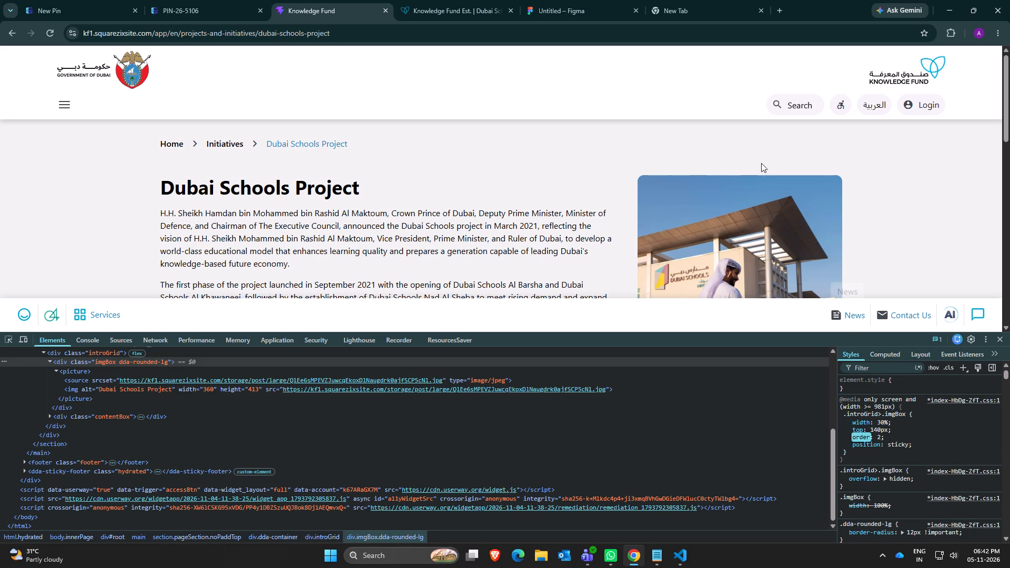
Examine how the sticky project image sits against the page header along the length of the Dubai Schools Project page.
scroll(347, 220, down, 11)
scroll(416, 213, down, 3)
scroll(416, 213, up, 4)
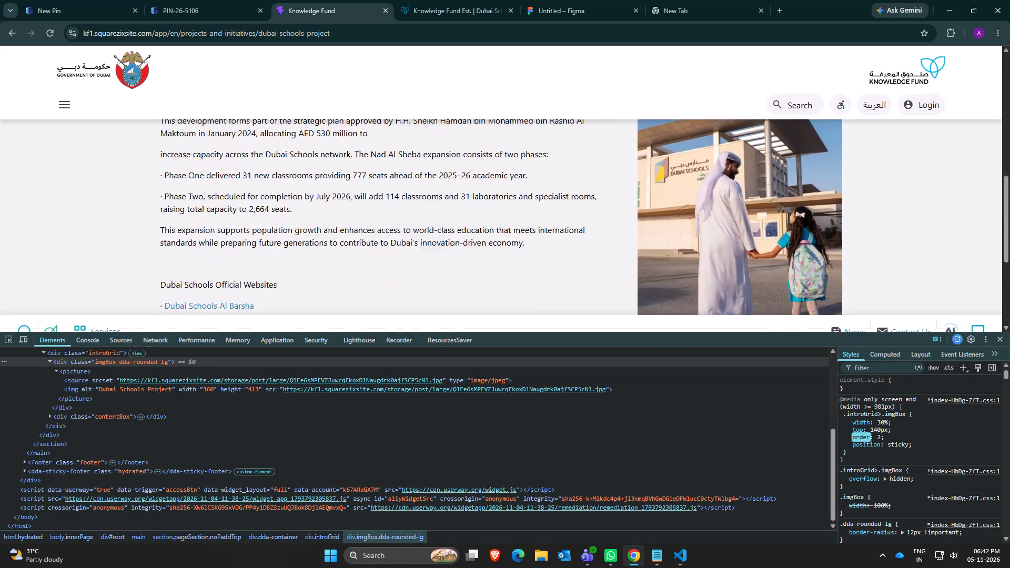
scroll(416, 213, up, 17)
scroll(416, 213, down, 12)
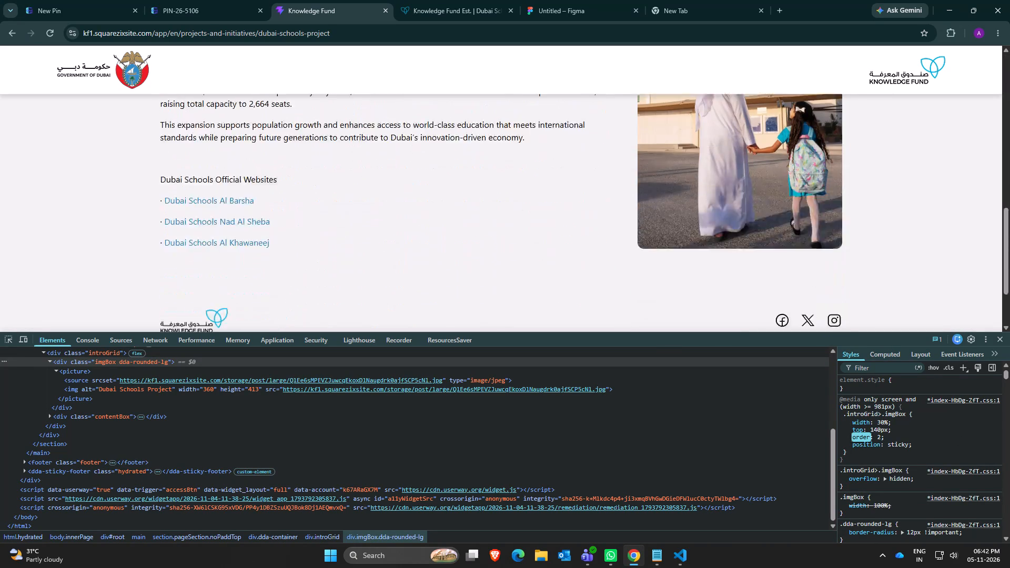
scroll(416, 213, down, 4)
scroll(416, 213, up, 20)
scroll(416, 213, up, 6)
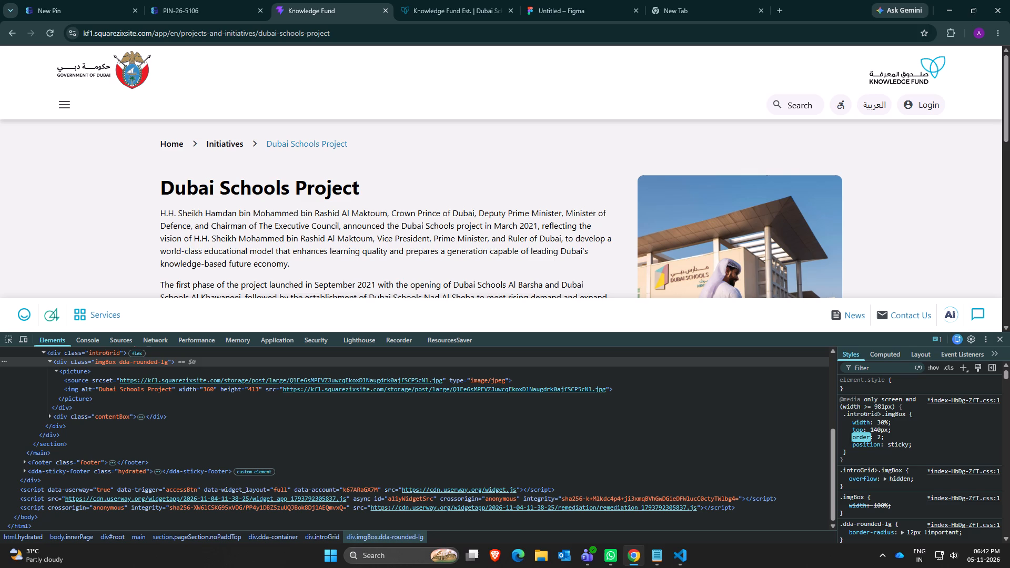
scroll(416, 213, up, 2)
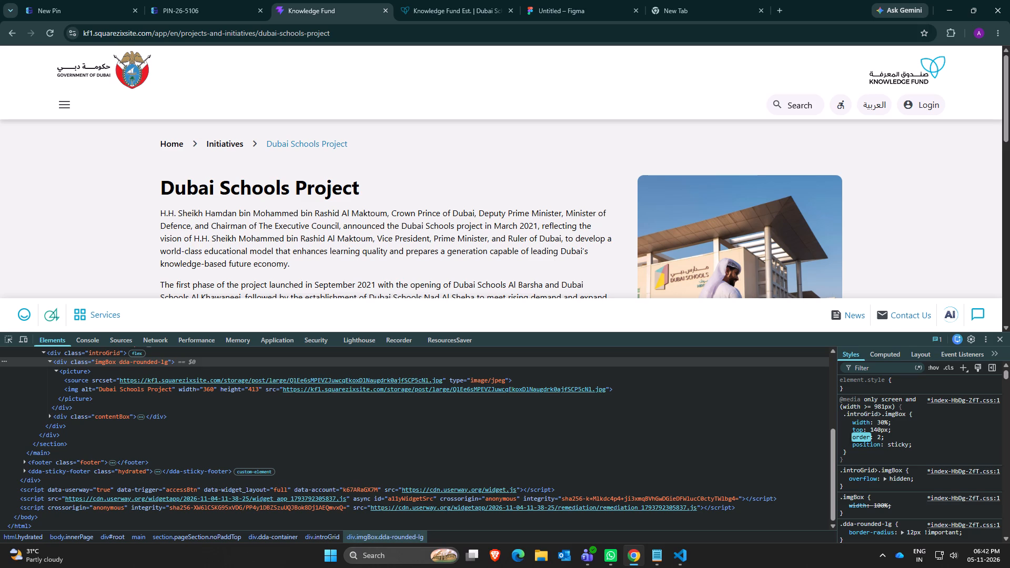
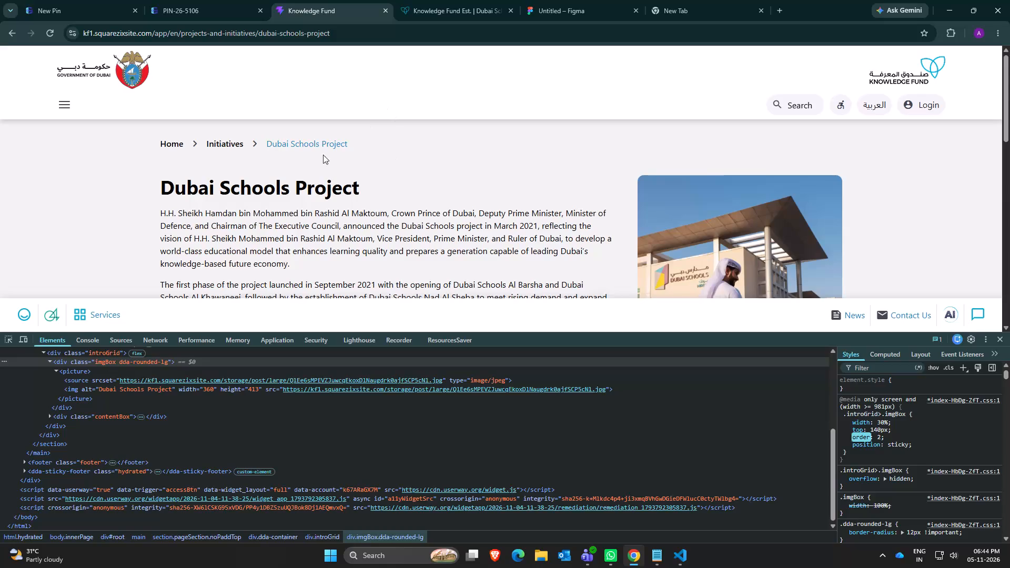
Examine how the sticky project image meets the expanding and collapsing page header on the Dubai Schools Project page.
scroll(336, 170, down, 1)
scroll(391, 209, down, 7)
scroll(391, 209, up, 5)
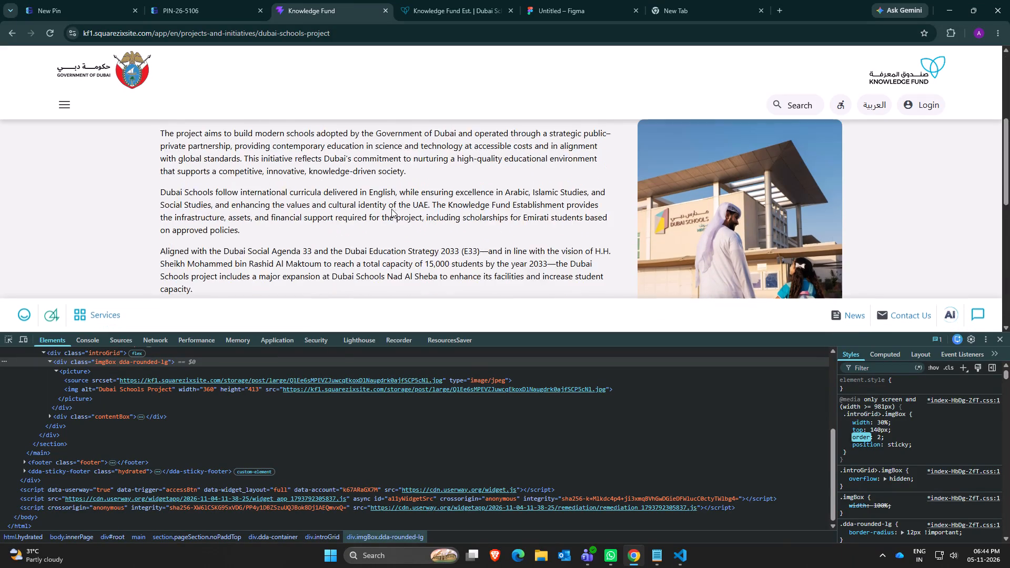
scroll(391, 209, up, 6)
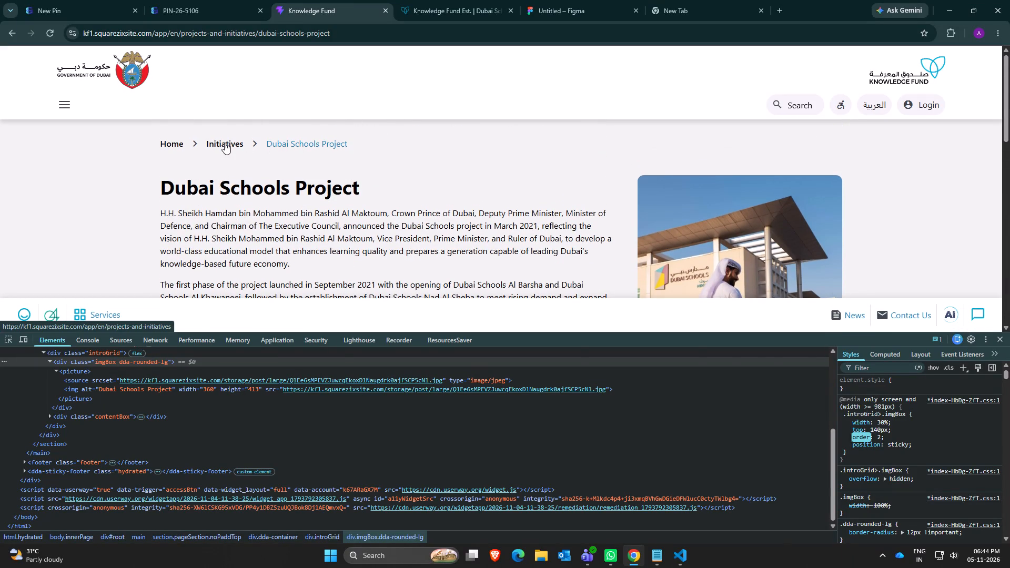
scroll(268, 202, down, 5)
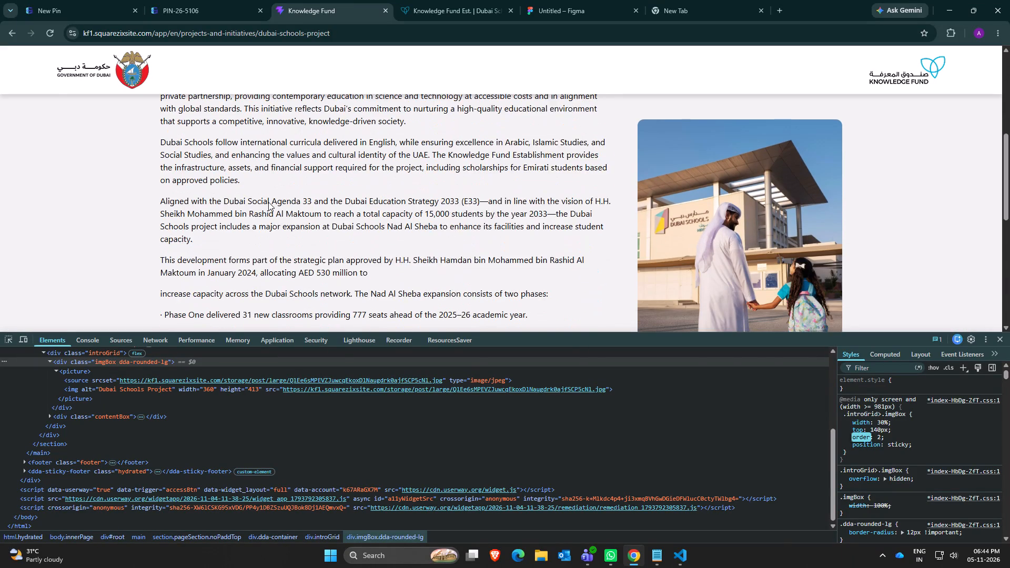
scroll(268, 202, up, 11)
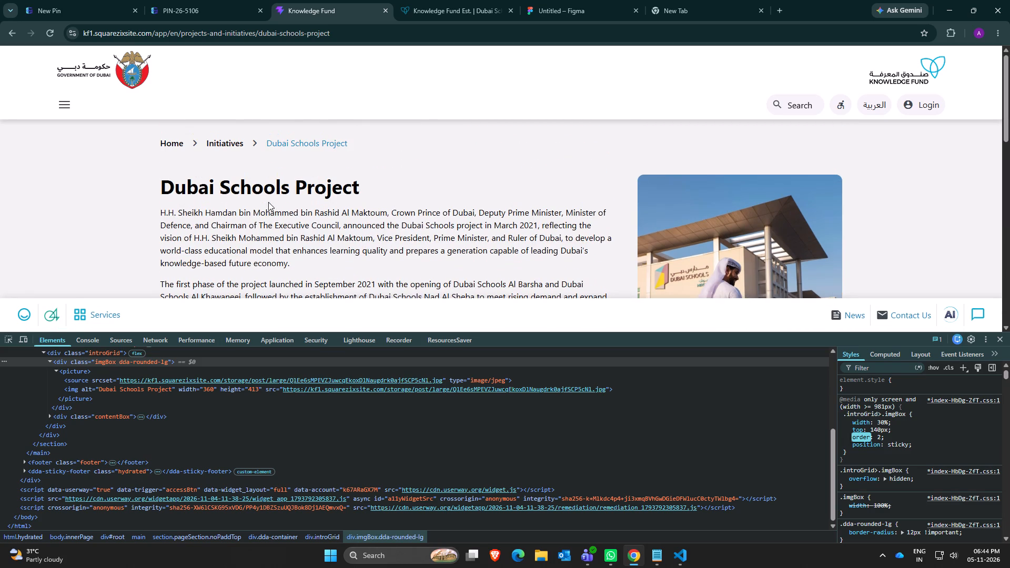
scroll(268, 202, up, 1)
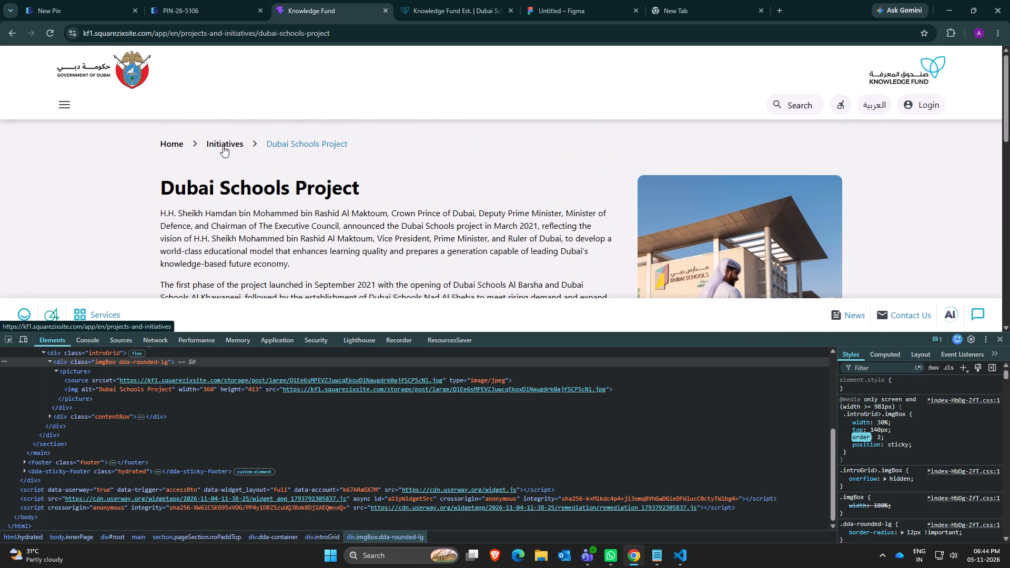
Close the developer tools docked to the Dubai Schools Project page.
click(1003, 339)
Examine the sticky project image's behaviour at full window height, from the breadcrumb down to the footer of the Dubai Schools Project page.
scroll(247, 328, down, 2)
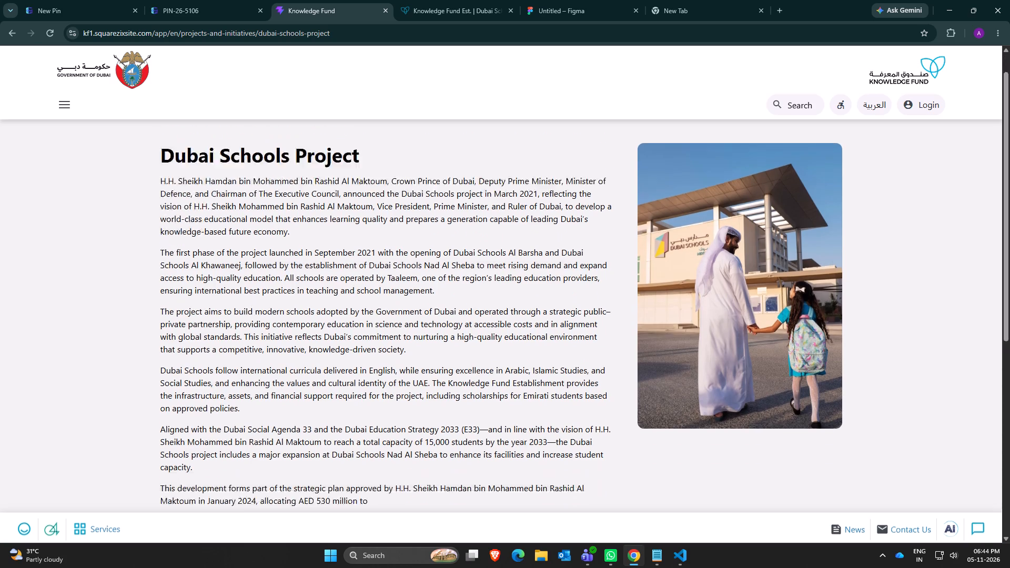
scroll(247, 328, down, 3)
scroll(247, 328, up, 10)
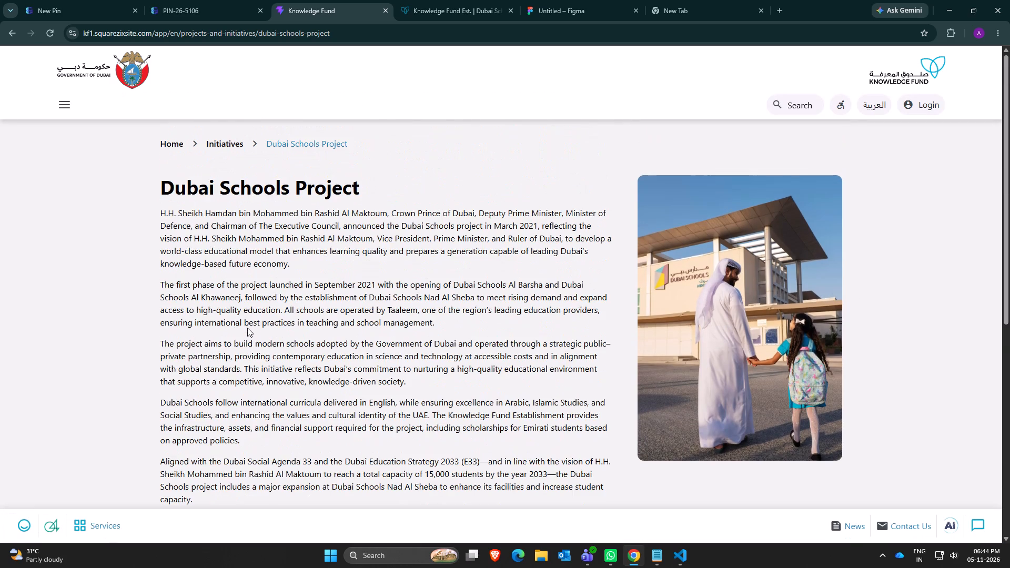
scroll(346, 282, up, 1)
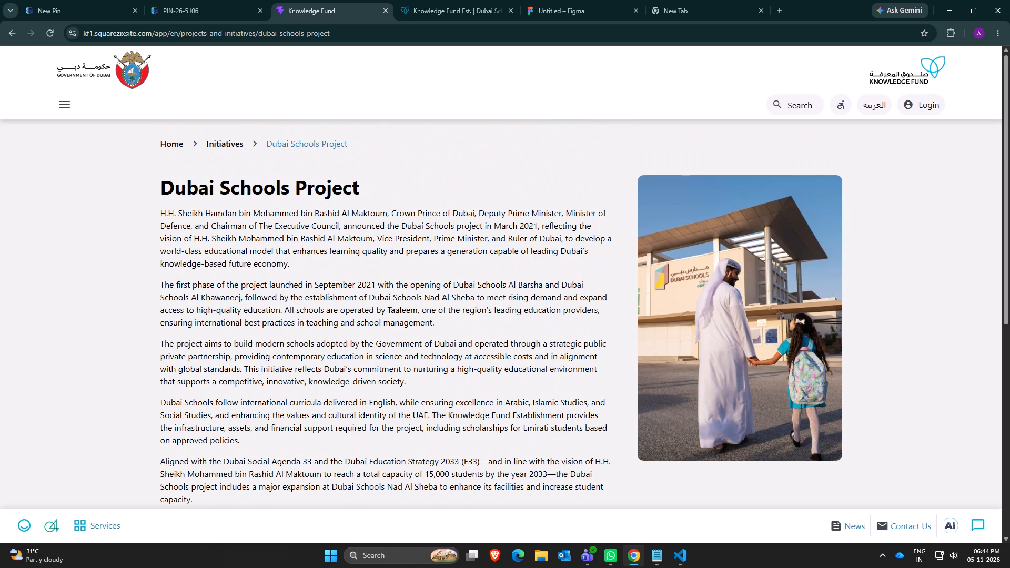
scroll(346, 282, up, 1)
scroll(346, 282, down, 2)
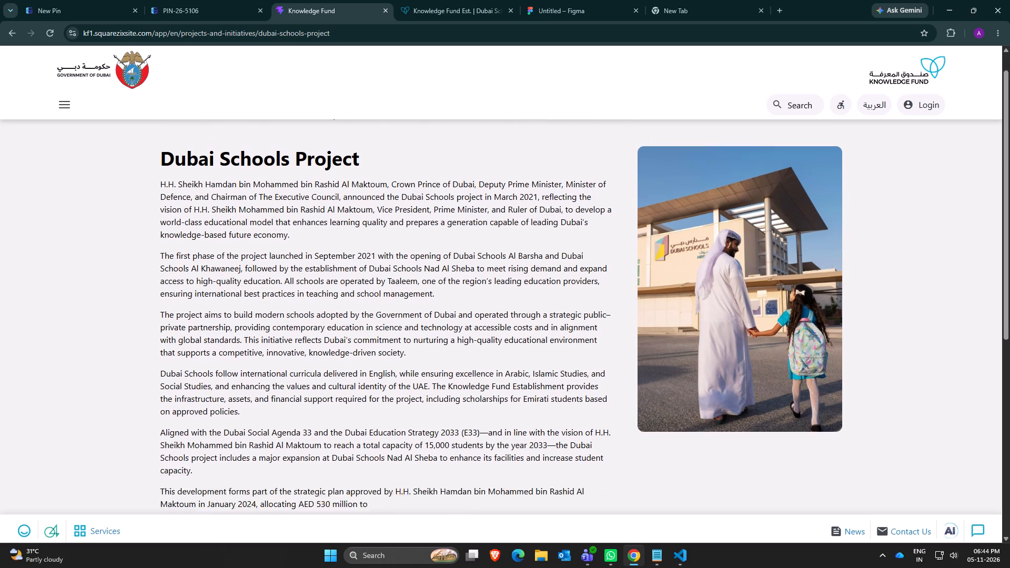
scroll(346, 282, down, 9)
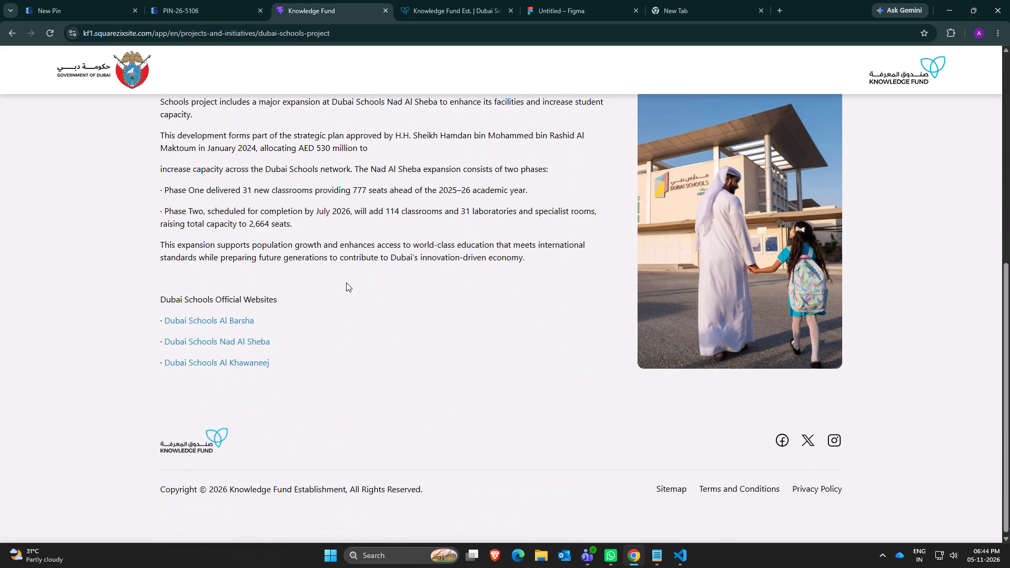
scroll(346, 282, up, 5)
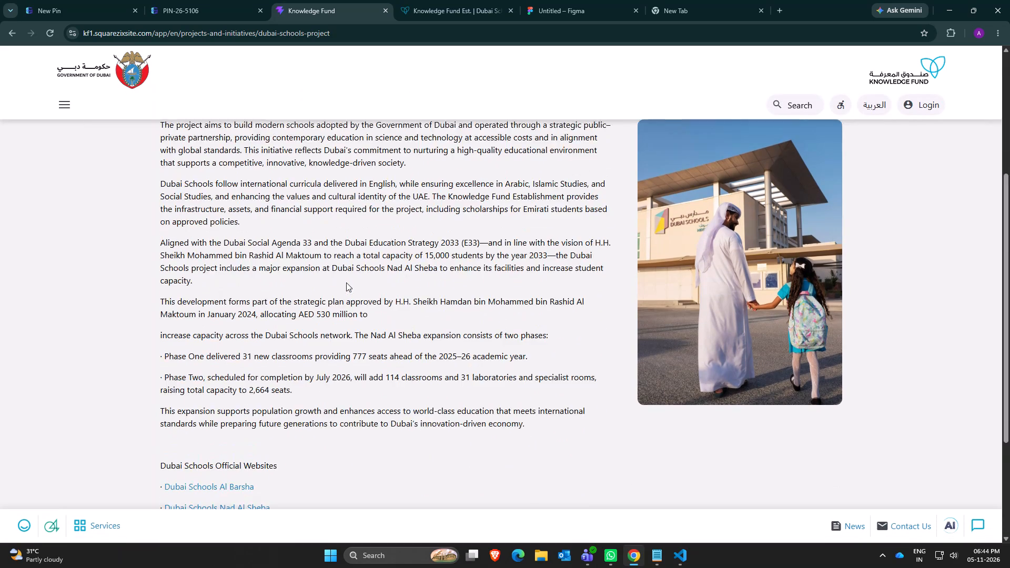
scroll(346, 282, up, 7)
scroll(346, 282, down, 4)
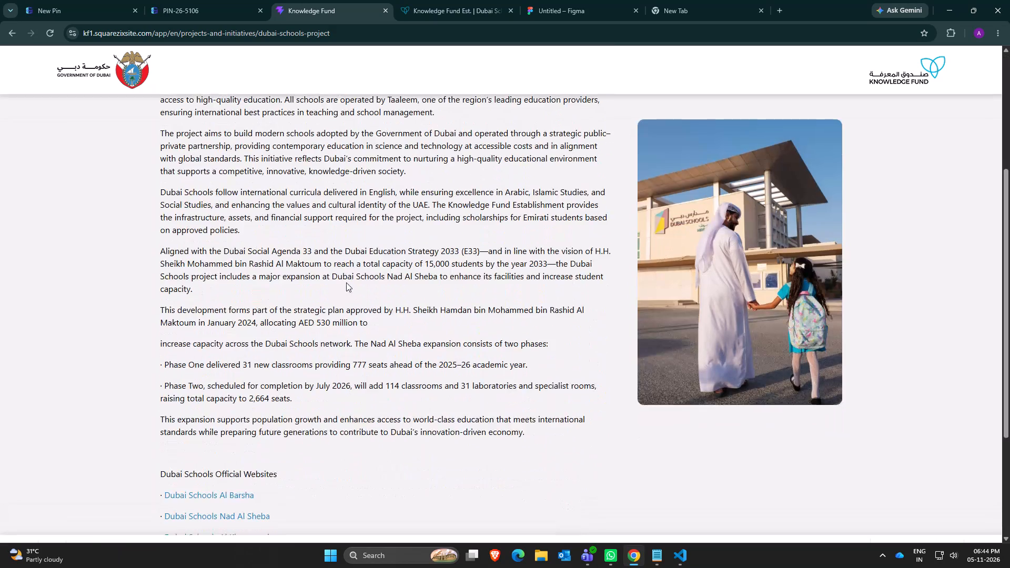
scroll(346, 282, down, 8)
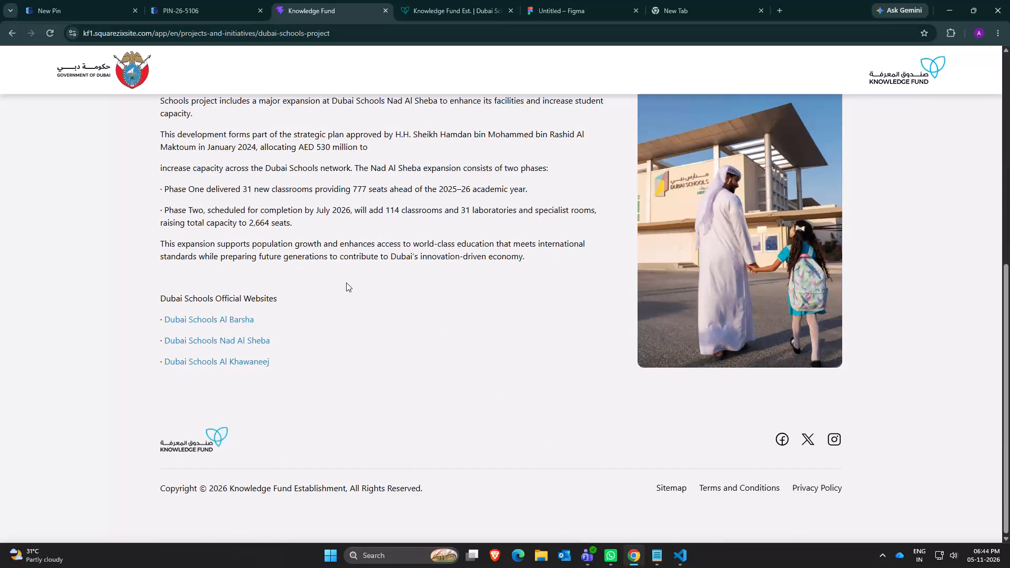
scroll(398, 316, up, 11)
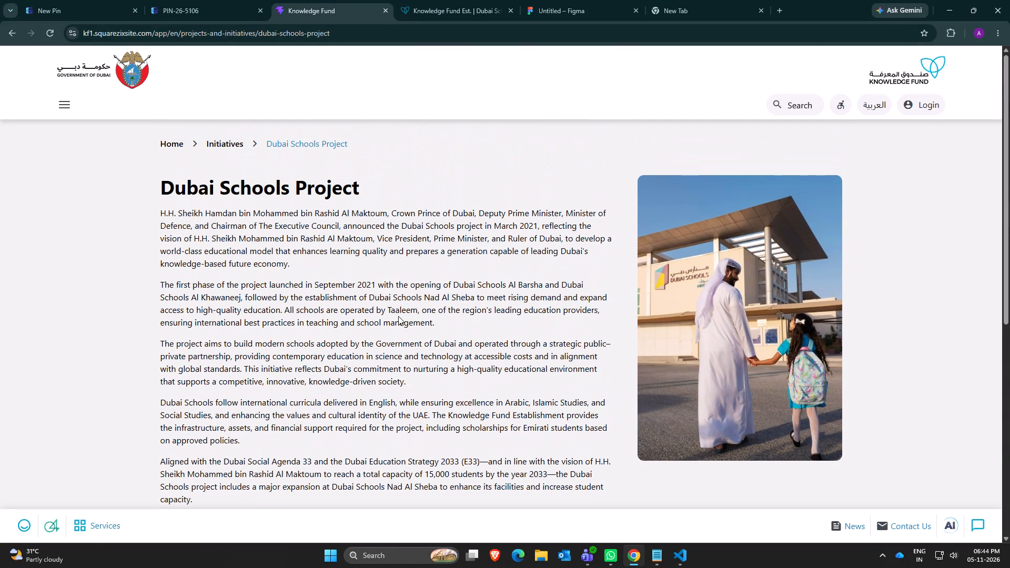
scroll(398, 316, up, 2)
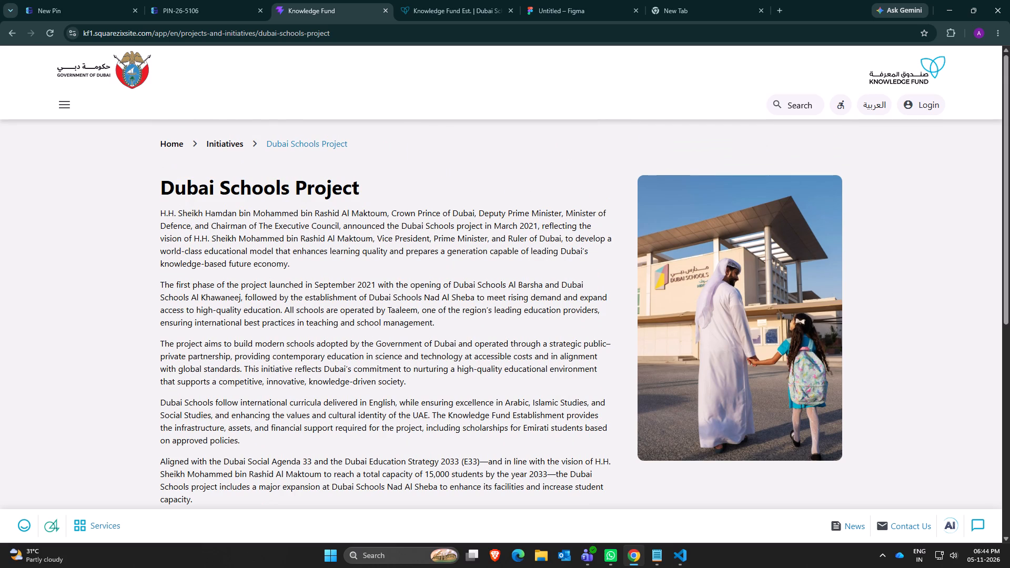
scroll(357, 279, up, 3)
scroll(357, 283, down, 16)
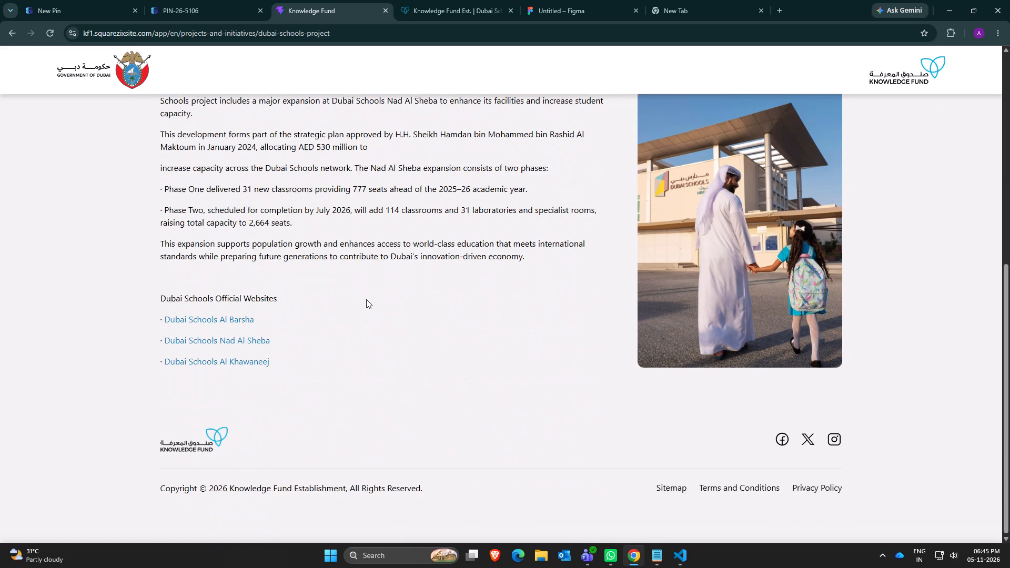
scroll(366, 299, up, 13)
scroll(366, 299, down, 10)
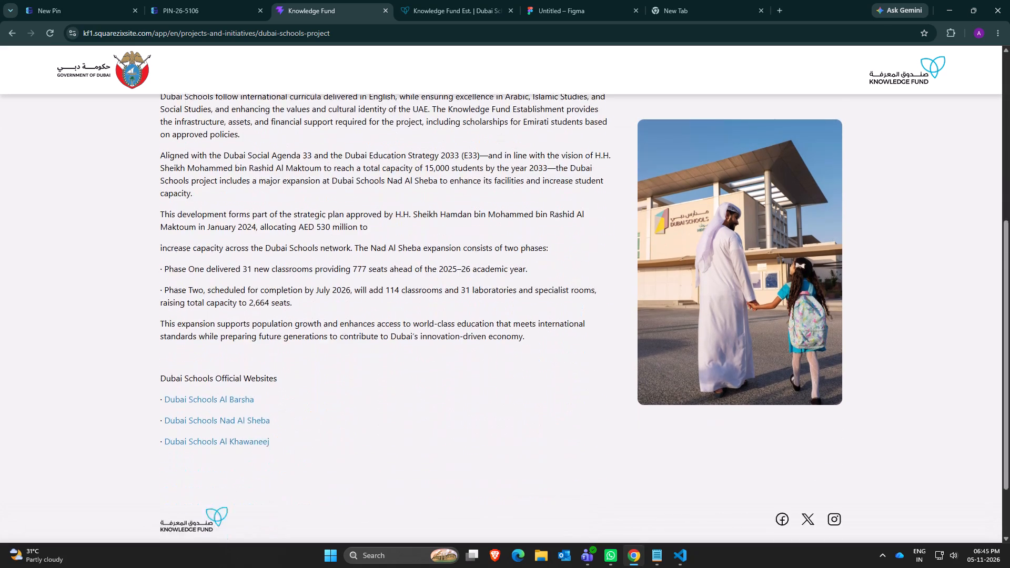
scroll(366, 299, down, 4)
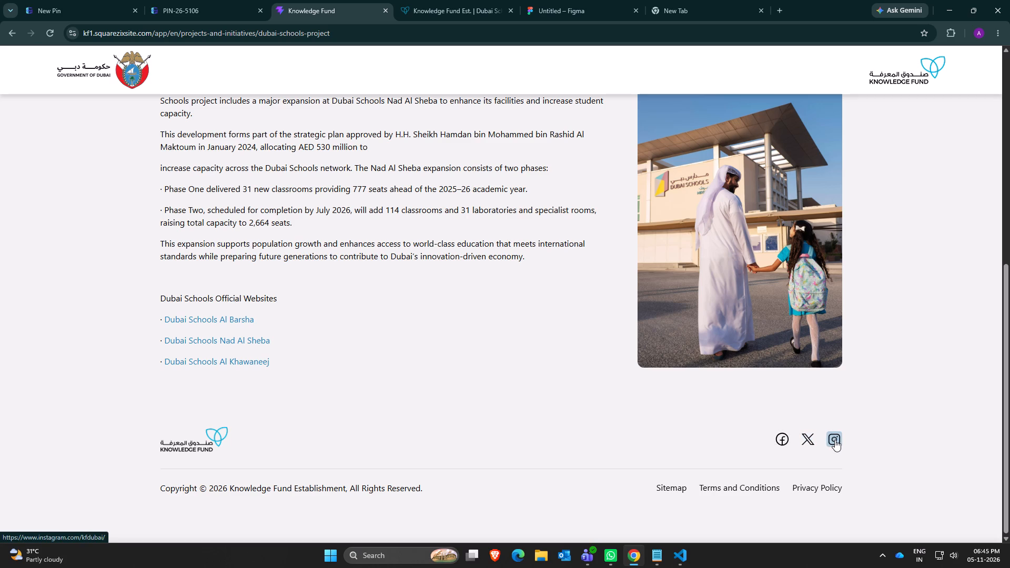
scroll(502, 404, up, 2)
scroll(502, 404, down, 3)
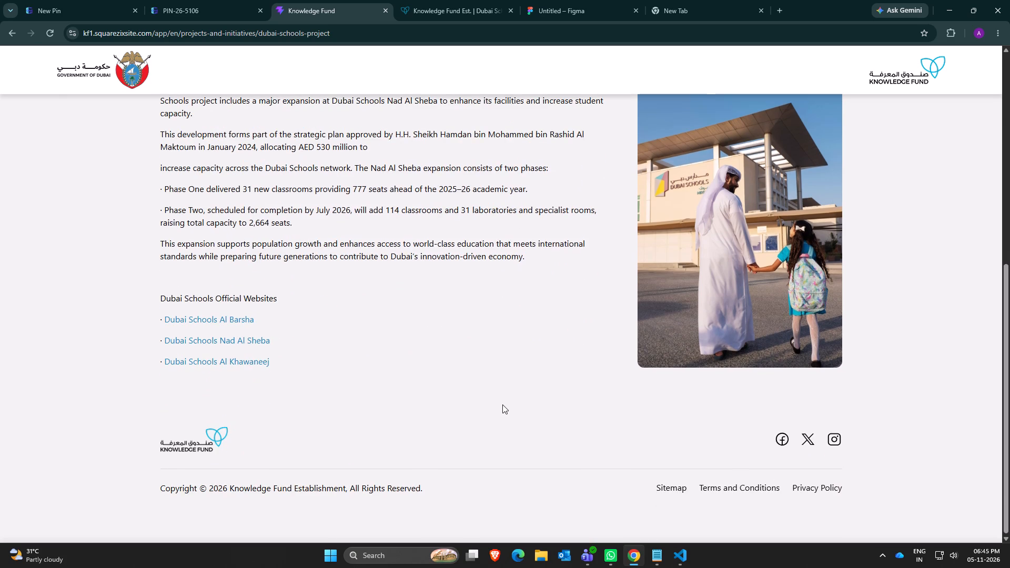
scroll(502, 404, up, 7)
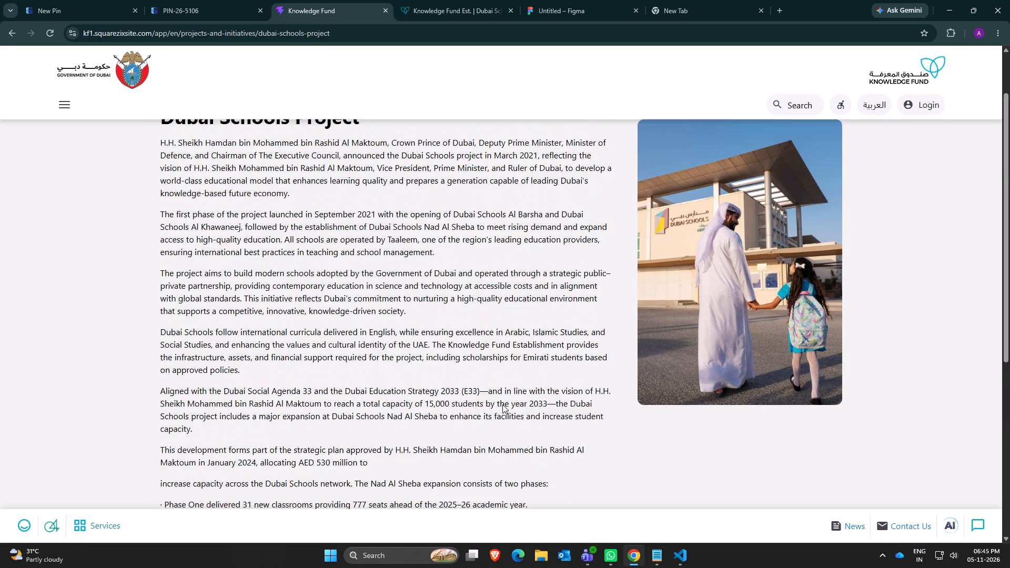
scroll(502, 404, up, 11)
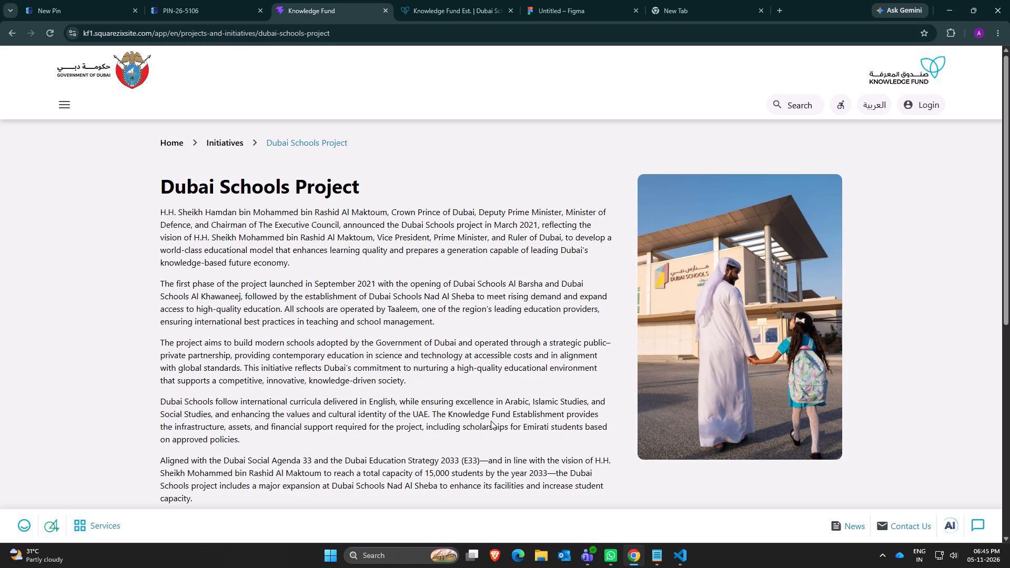
scroll(491, 421, down, 2)
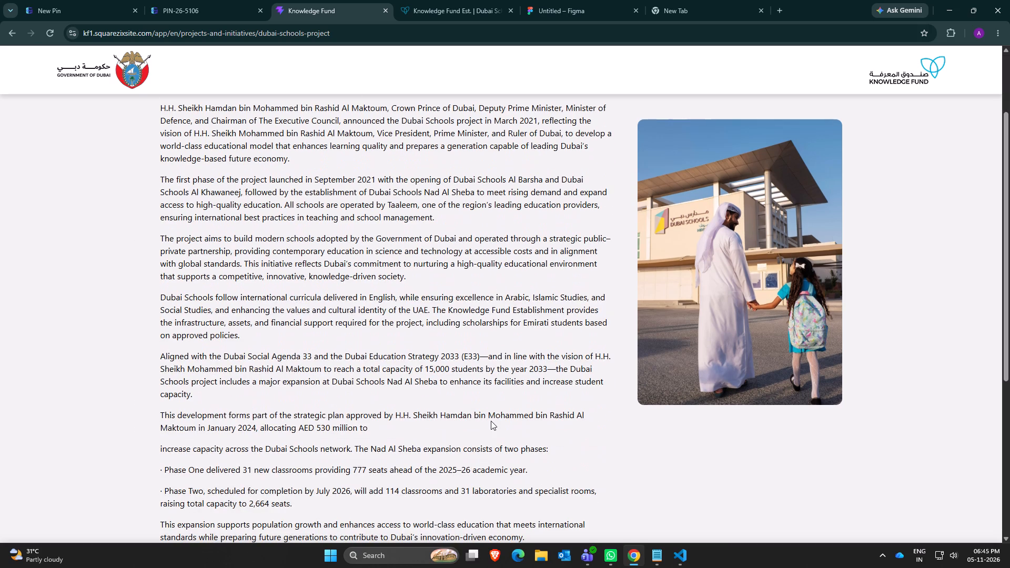
scroll(491, 421, down, 10)
scroll(491, 421, up, 3)
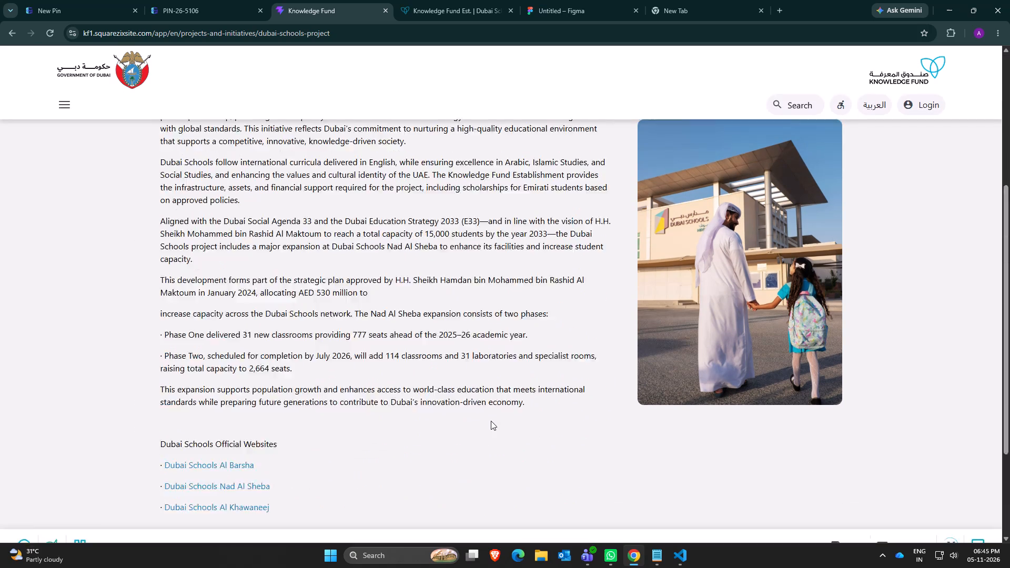
scroll(491, 421, up, 13)
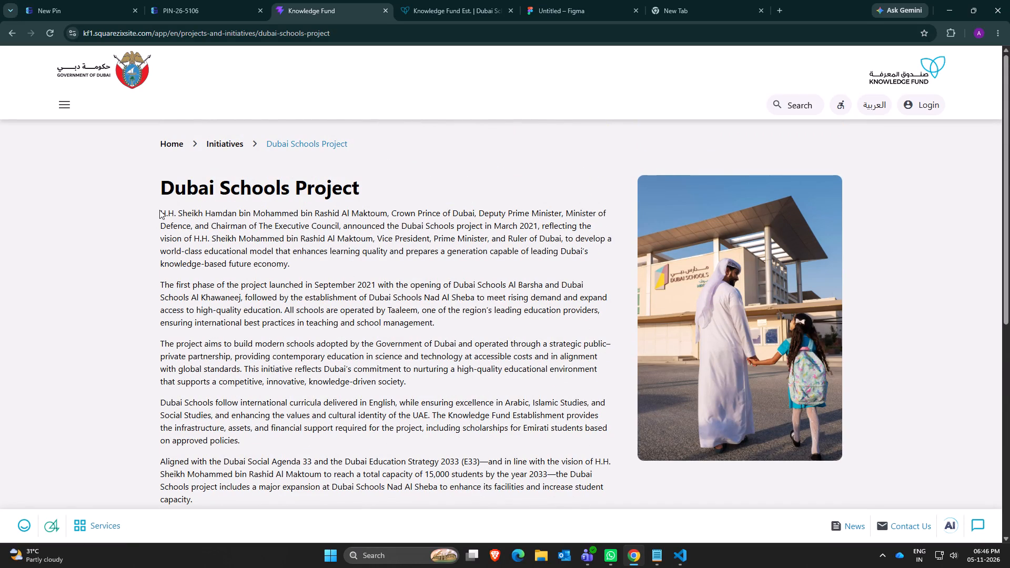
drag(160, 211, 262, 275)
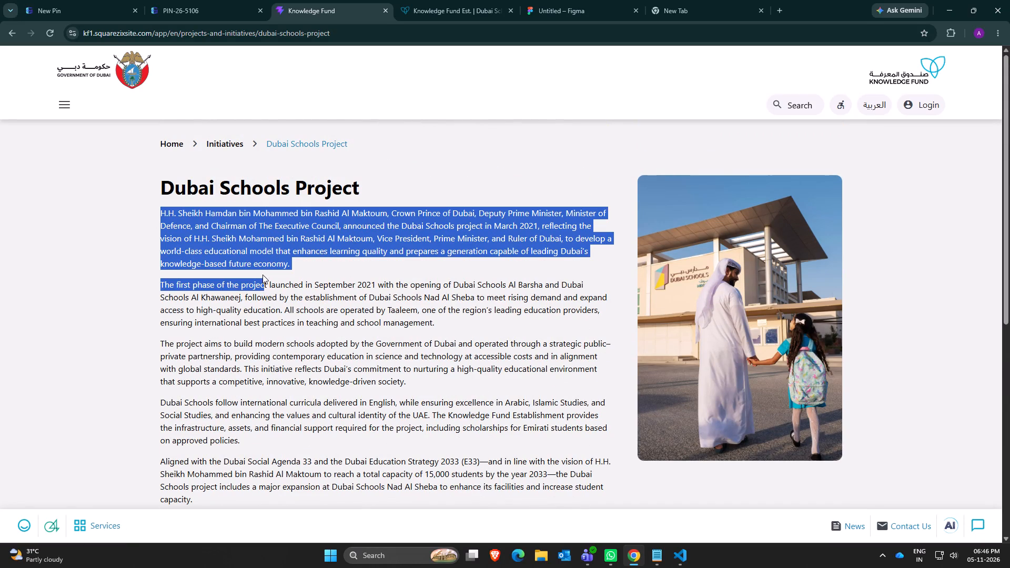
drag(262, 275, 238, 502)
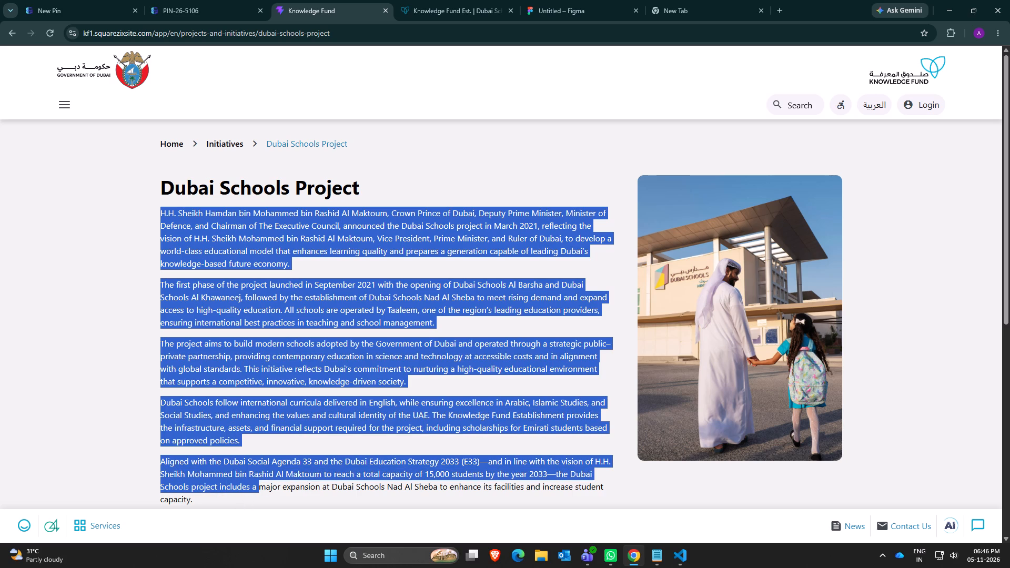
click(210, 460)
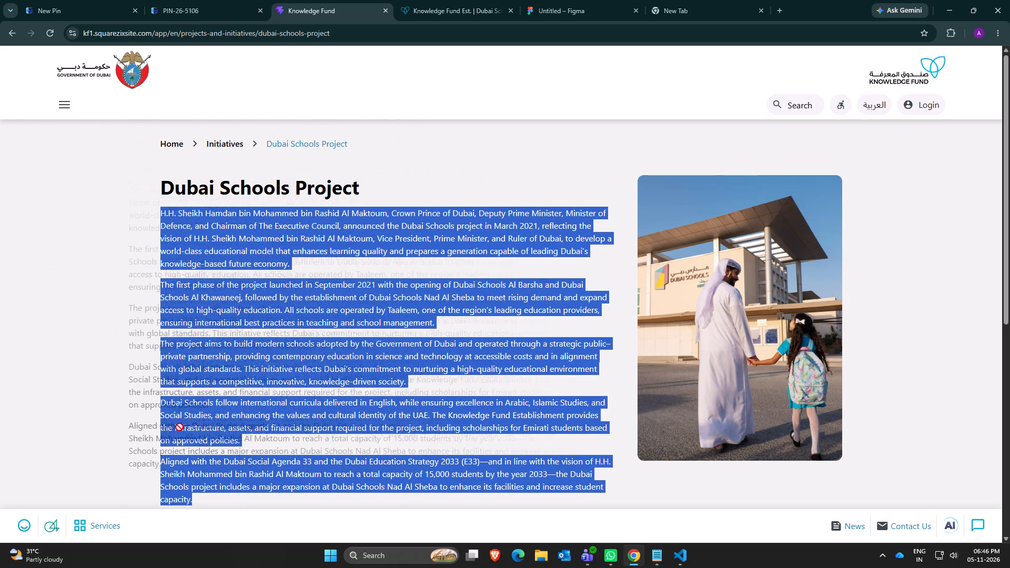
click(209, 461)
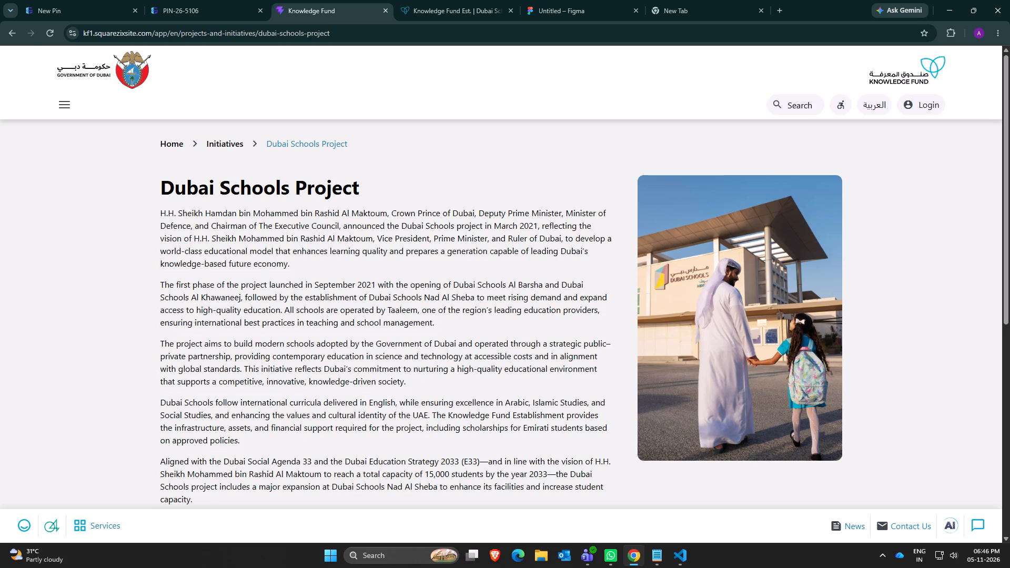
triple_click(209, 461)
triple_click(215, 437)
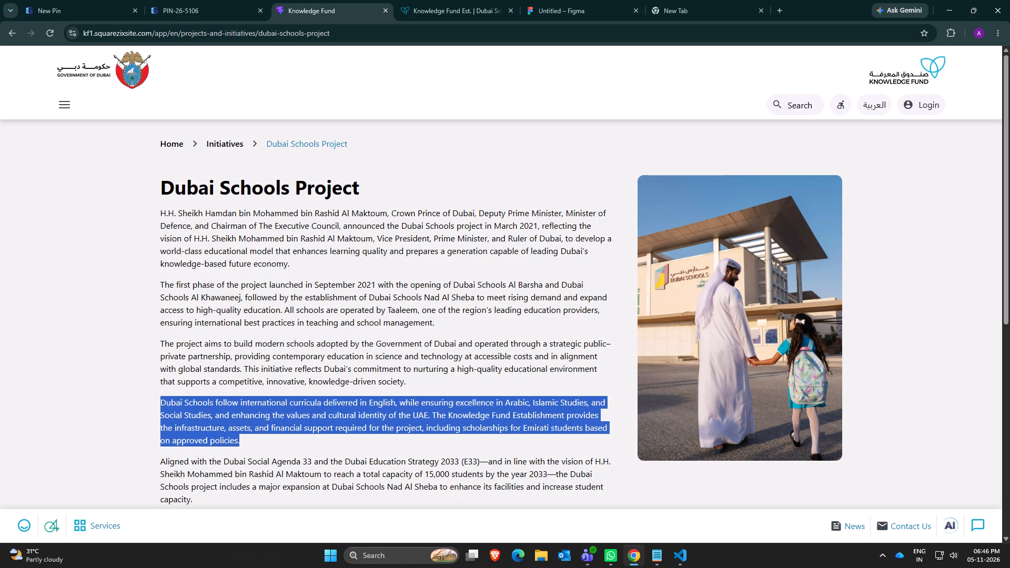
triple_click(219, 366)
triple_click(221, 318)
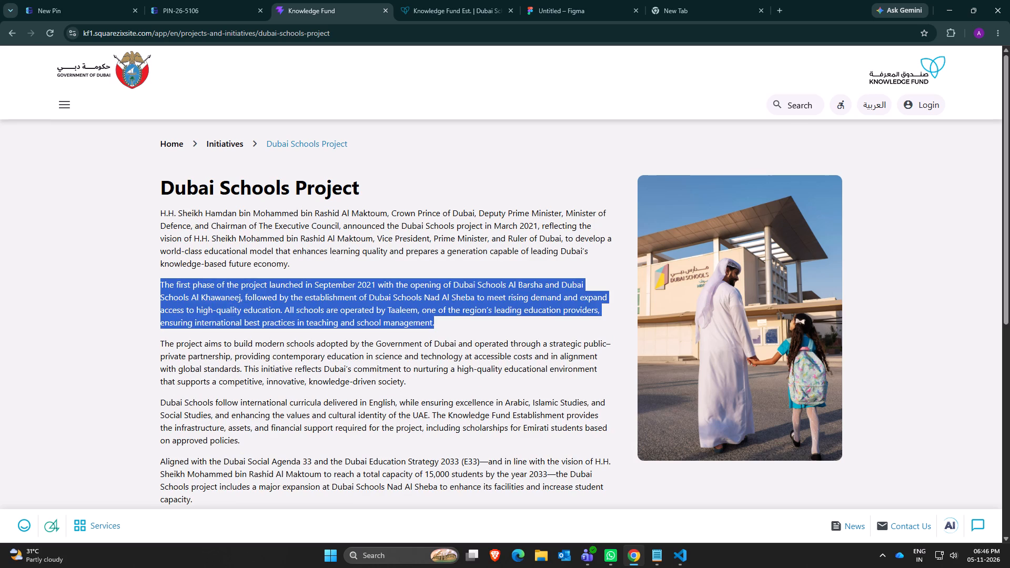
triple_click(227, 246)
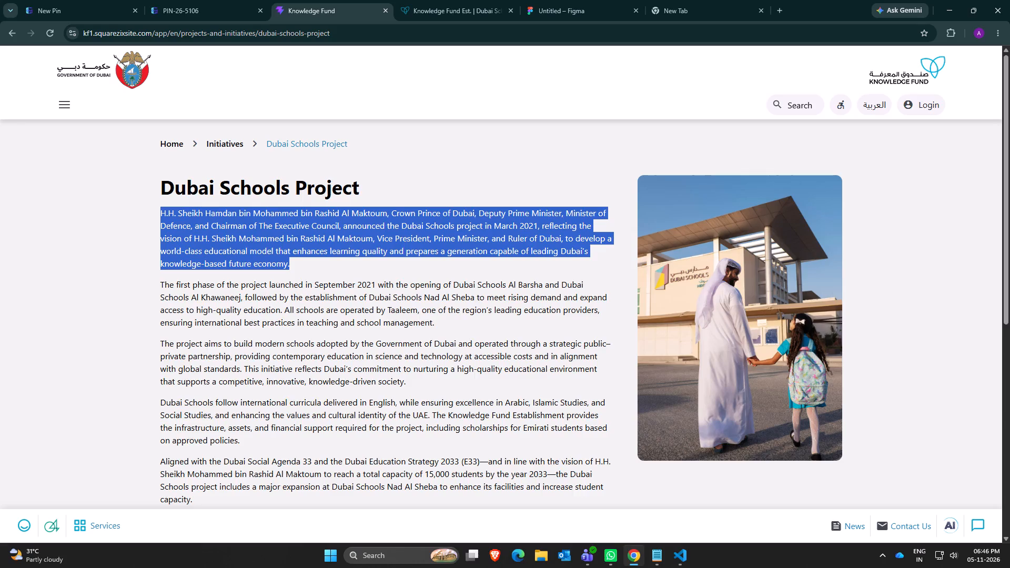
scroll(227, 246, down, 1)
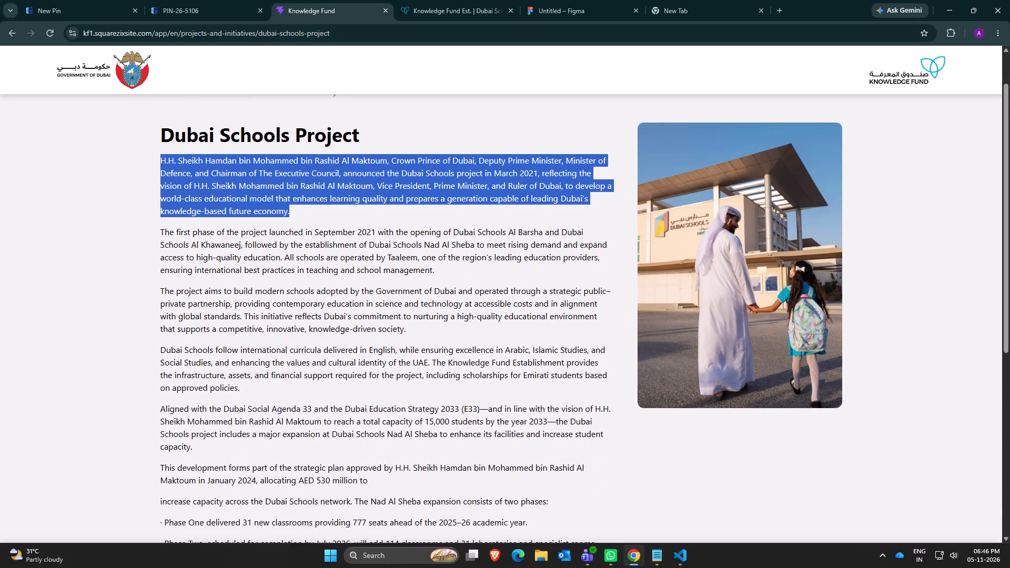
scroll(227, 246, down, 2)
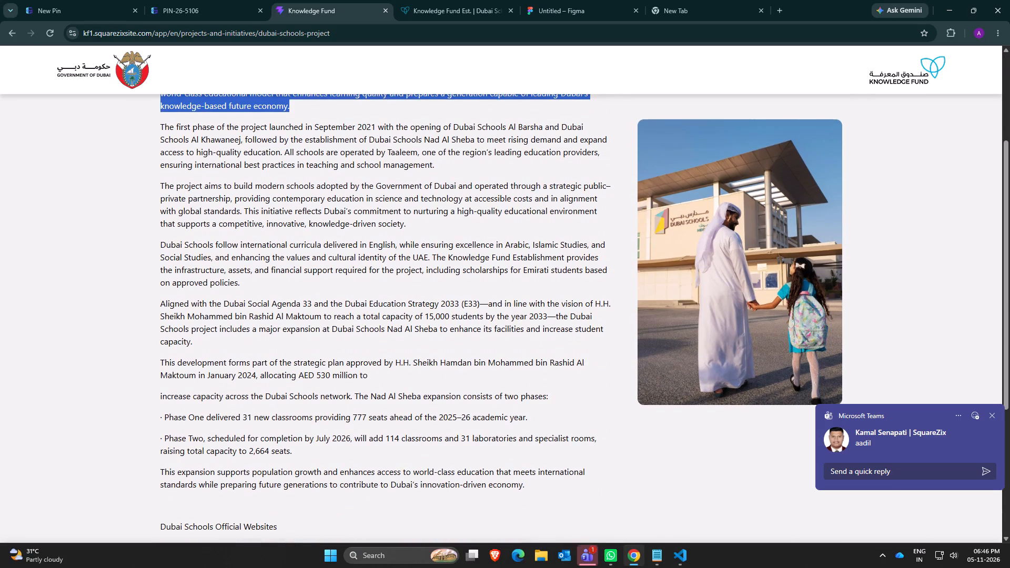
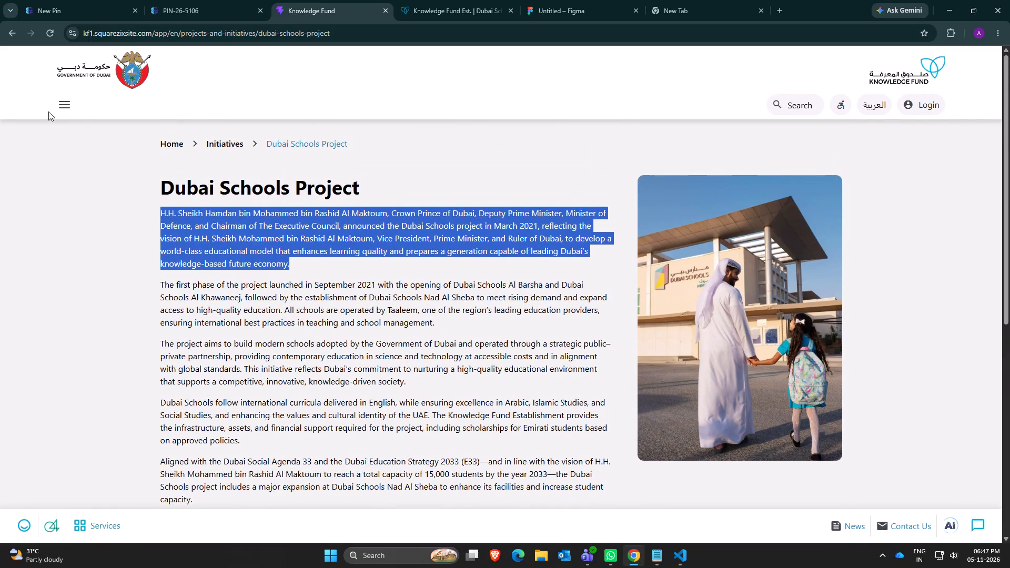
Open the Contact Us page of the Knowledge Fund site and copy its web address.
click(65, 105)
click(64, 253)
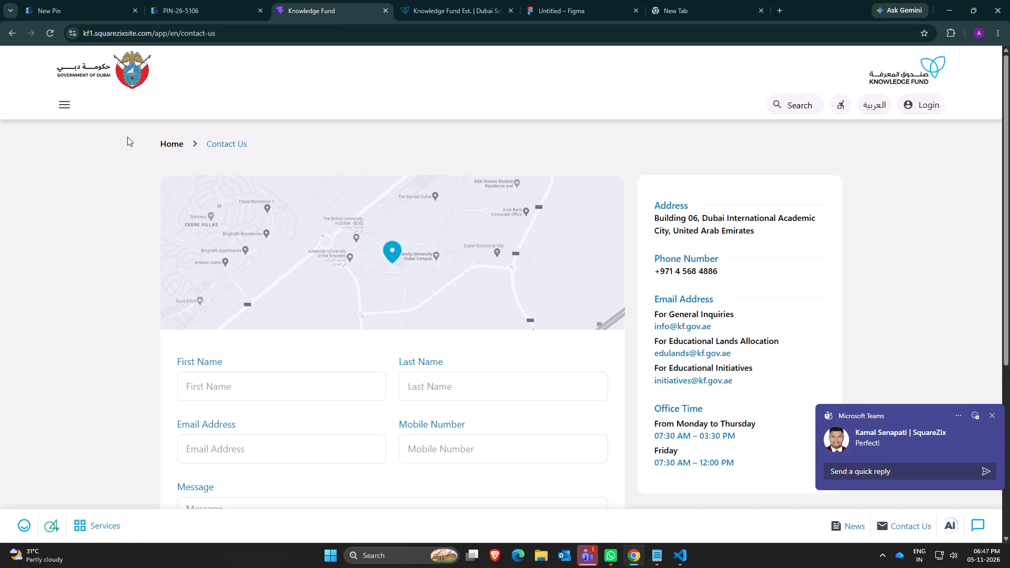
drag(83, 32, 182, 33)
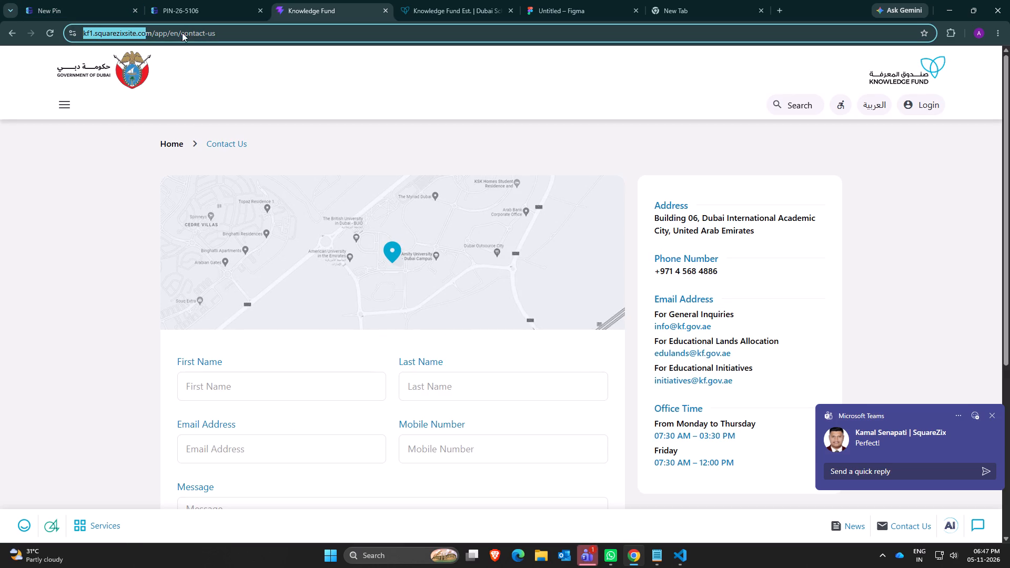
drag(182, 33, 227, 32)
key(ctrl+c)
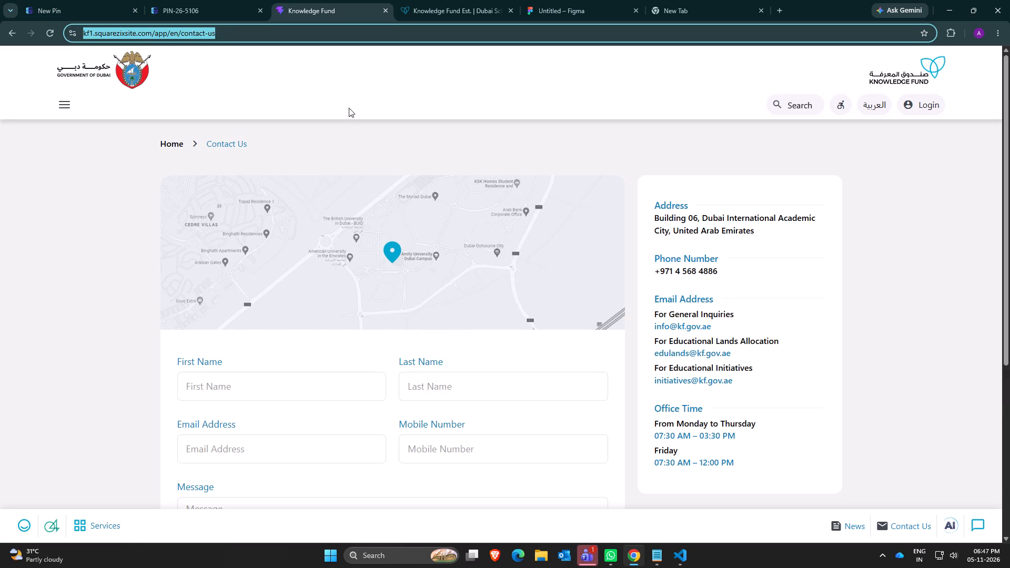
click(161, 1)
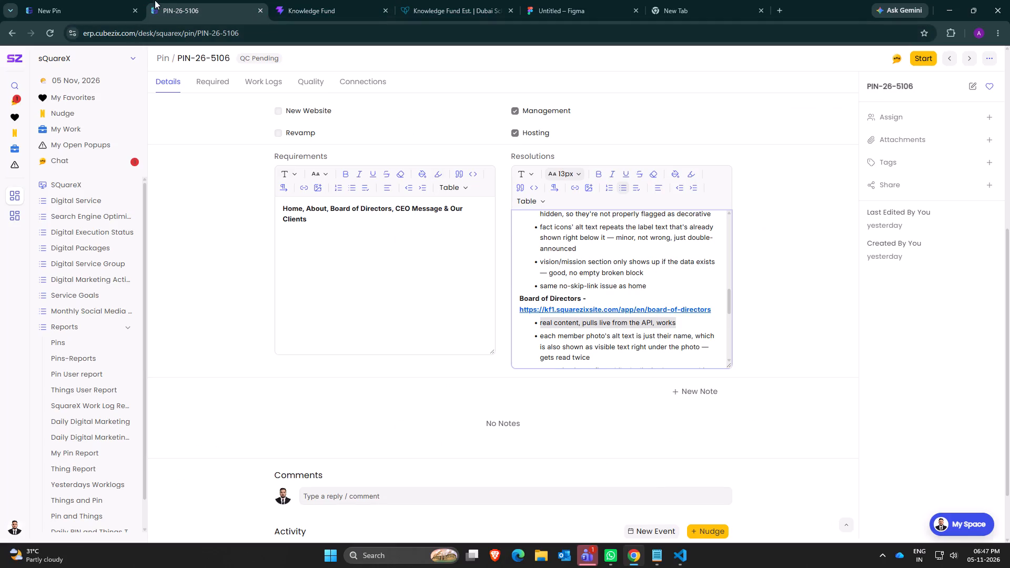
click(59, 0)
click(177, 82)
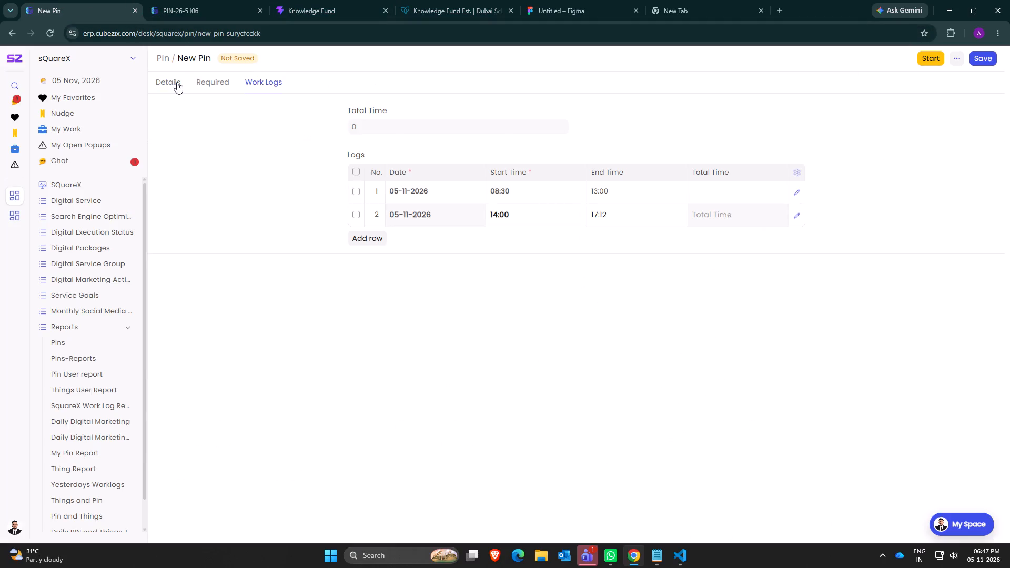
scroll(665, 425, down, 2)
click(671, 425)
scroll(671, 425, up, 2)
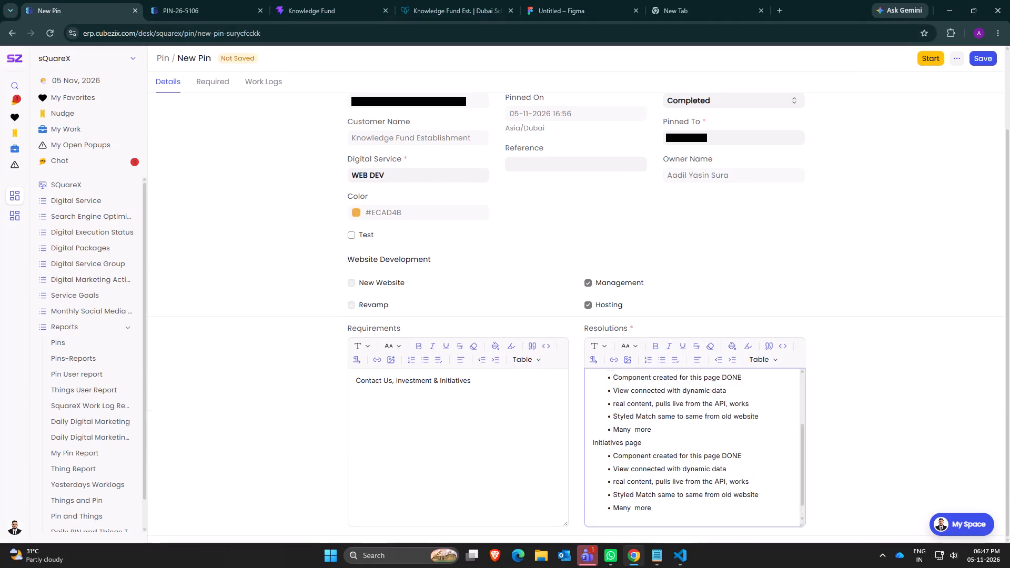
scroll(671, 425, up, 3)
click(664, 379)
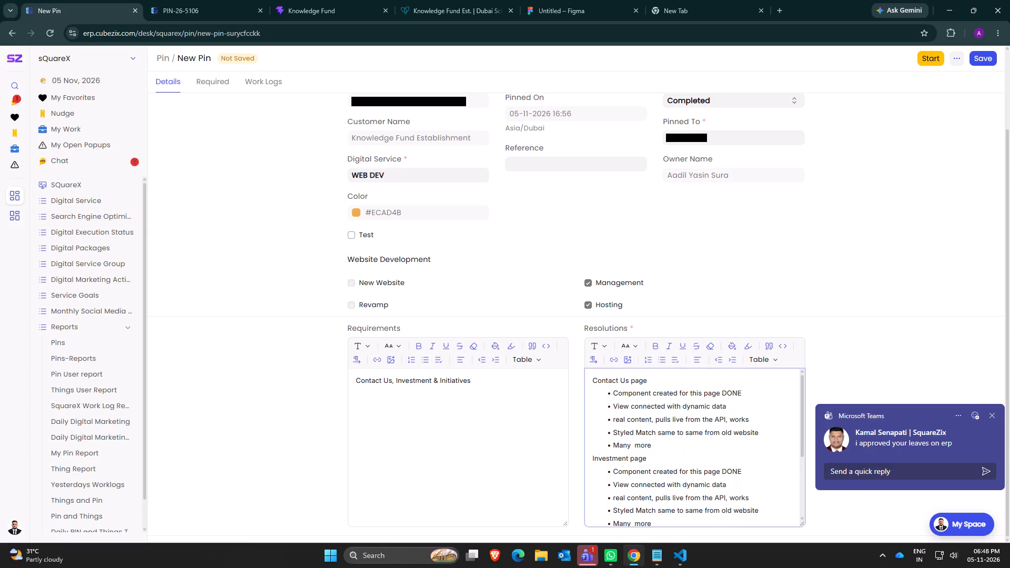
key(BackSpace)
key(space)
text(-)
key(space)
key(ctrl+v)
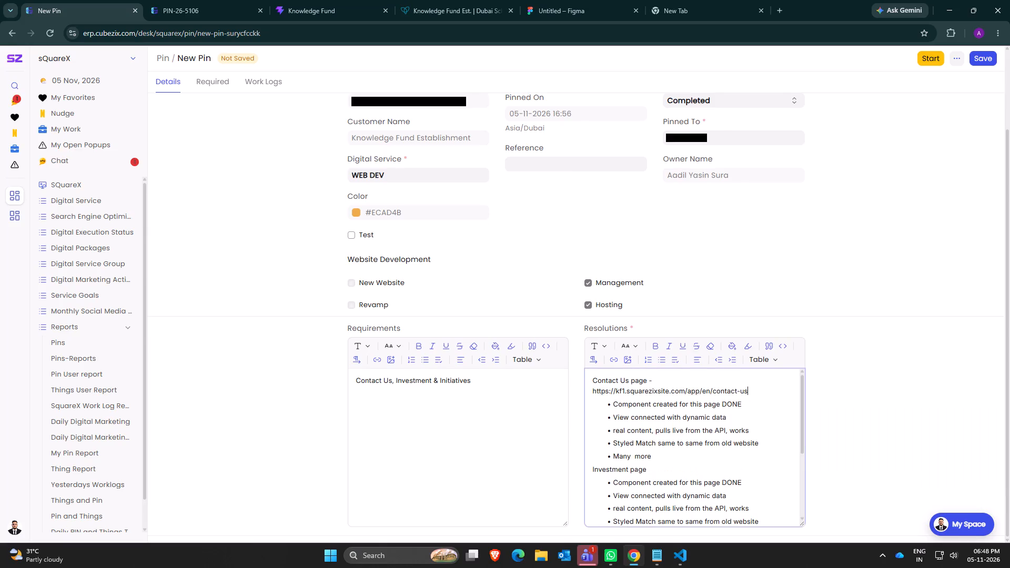
Turn the contact-us address in the Resolutions text into a hyperlink to itself.
drag(593, 390, 741, 392)
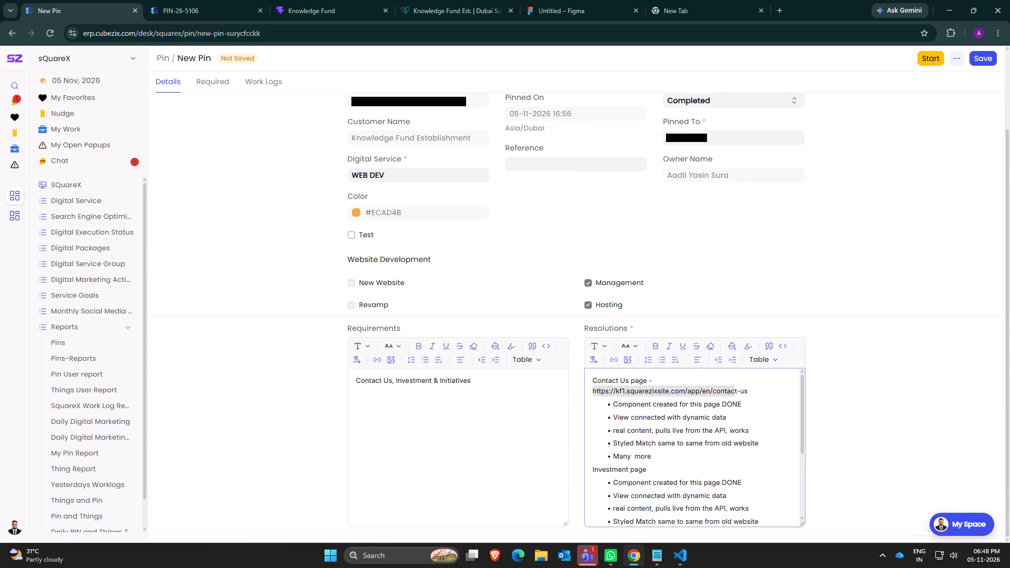
drag(741, 392, 748, 392)
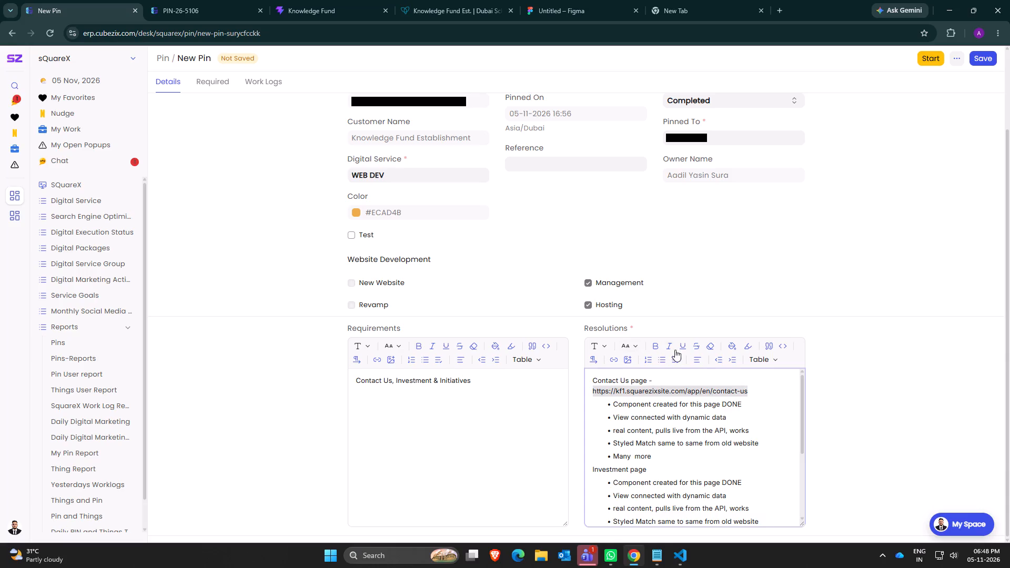
click(614, 360)
click(745, 410)
Append a dash to the "Investment page" heading in the Resolutions text.
scroll(742, 392, down, 2)
scroll(685, 432, up, 1)
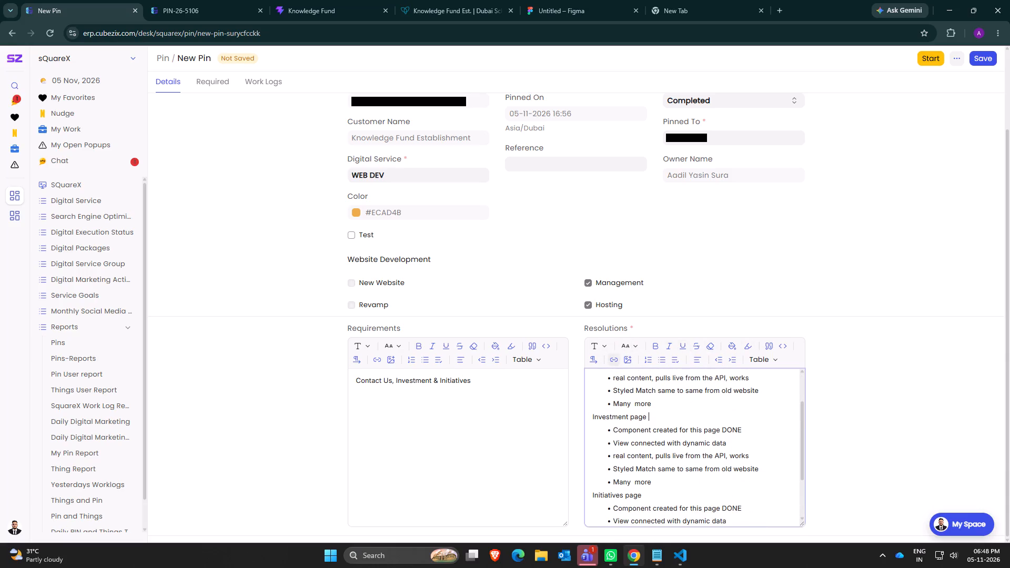
click(682, 415)
text(-)
key(space)
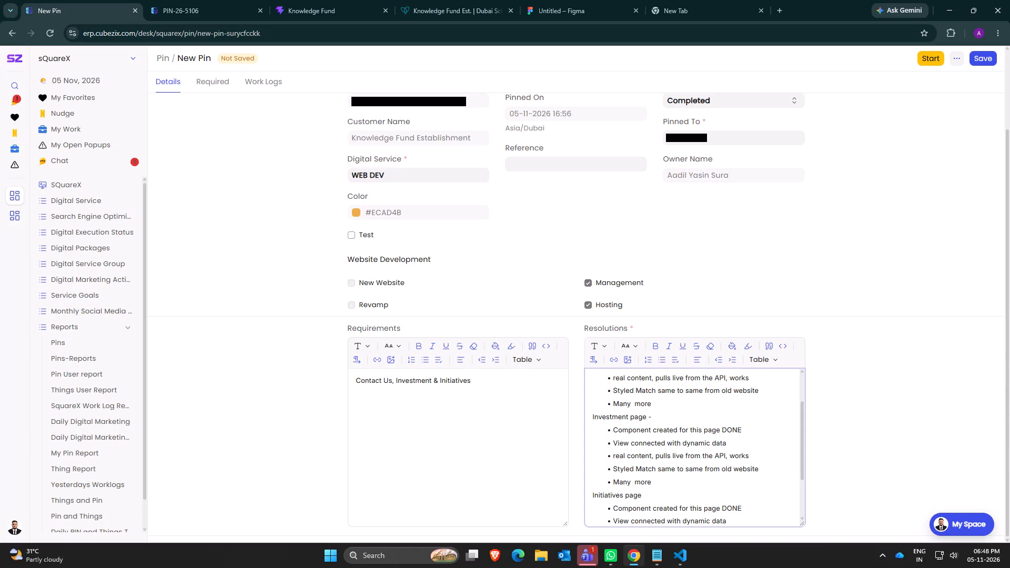
Open the Investment page of the Knowledge Fund site and copy its web address.
scroll(463, 260, up, 2)
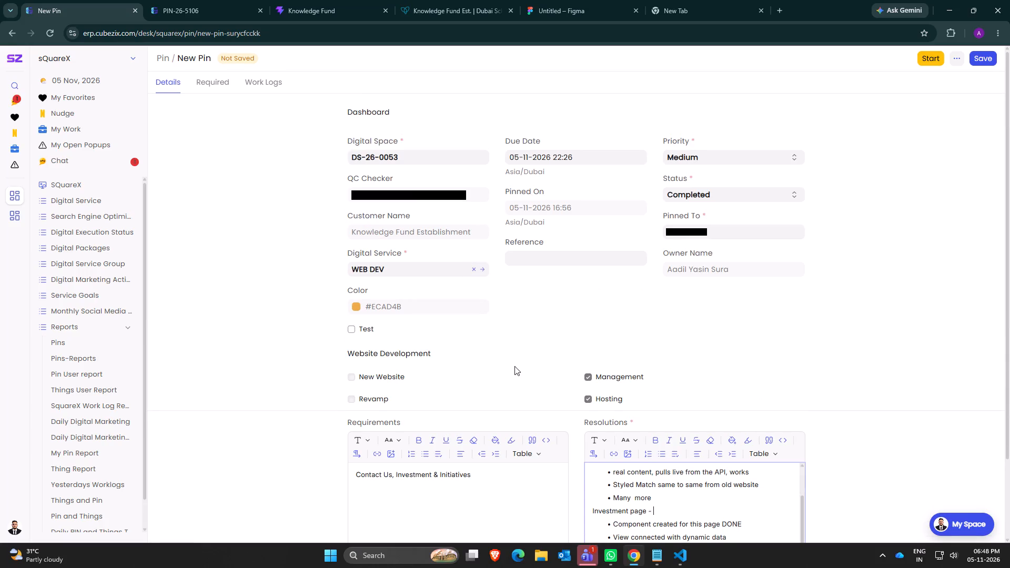
scroll(486, 333, down, 2)
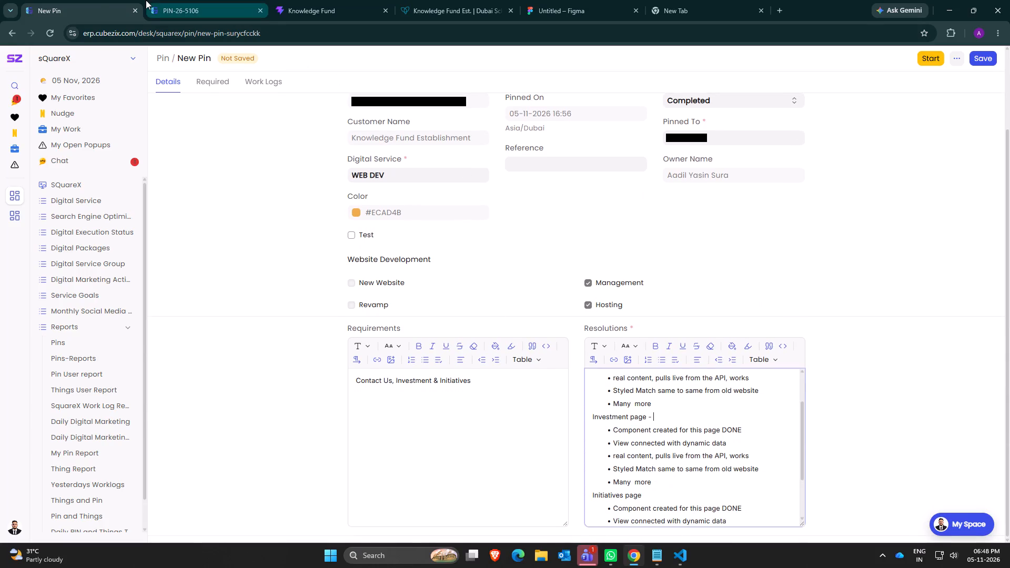
click(200, 0)
click(291, 0)
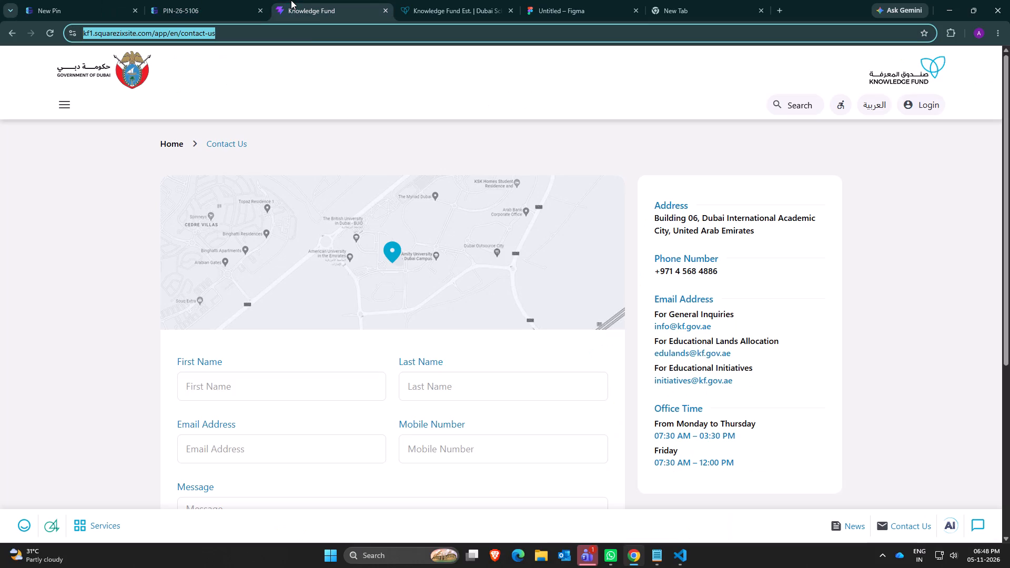
click(65, 102)
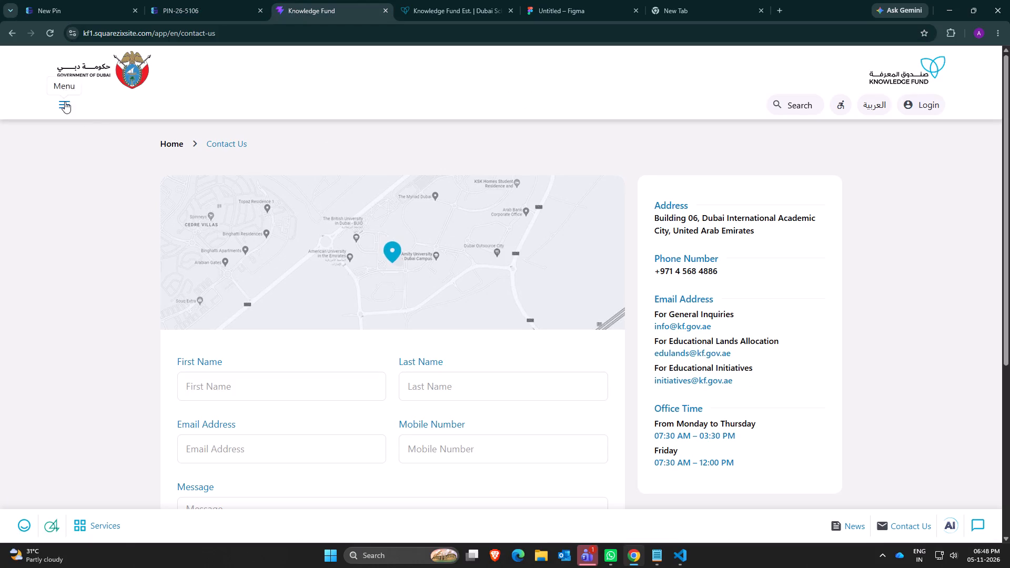
click(73, 172)
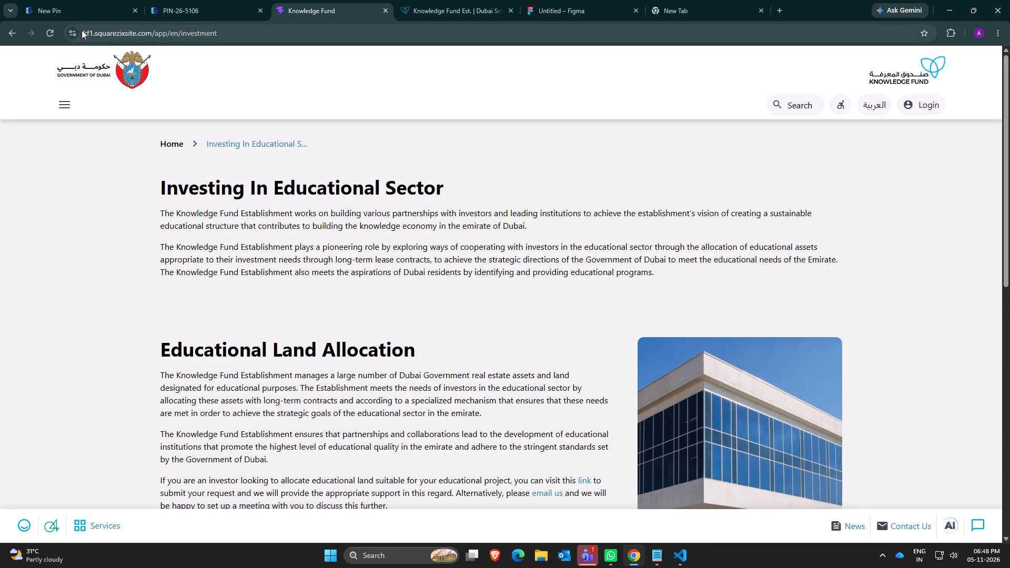
drag(83, 32, 235, 50)
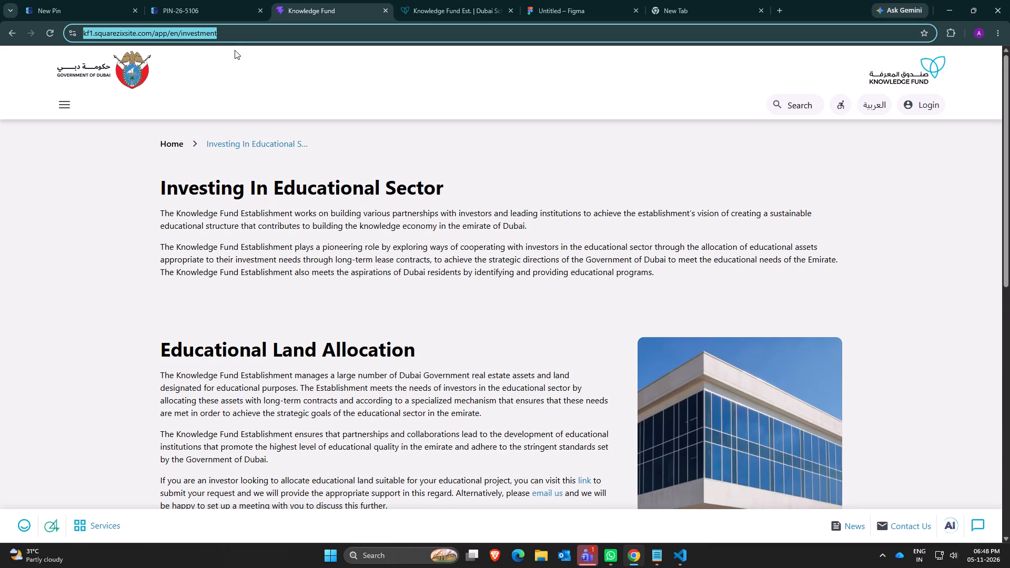
key(ctrl+c)
click(191, 6)
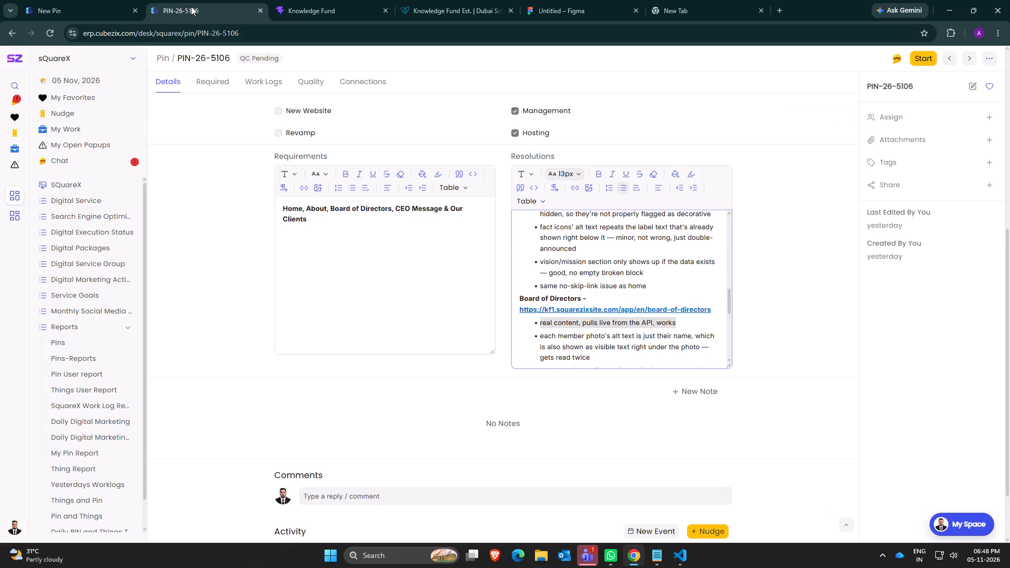
click(63, 0)
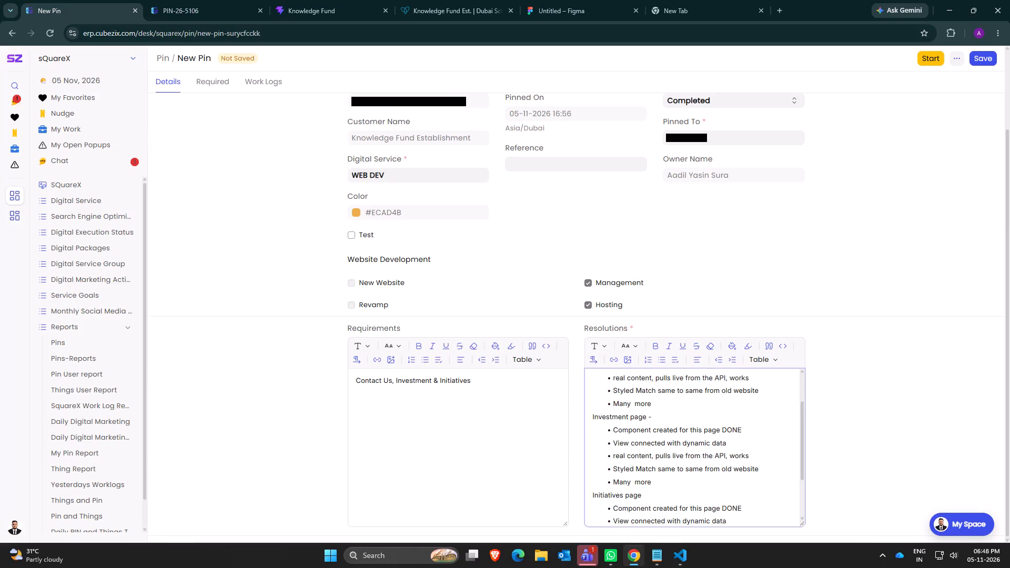
key(ctrl+v)
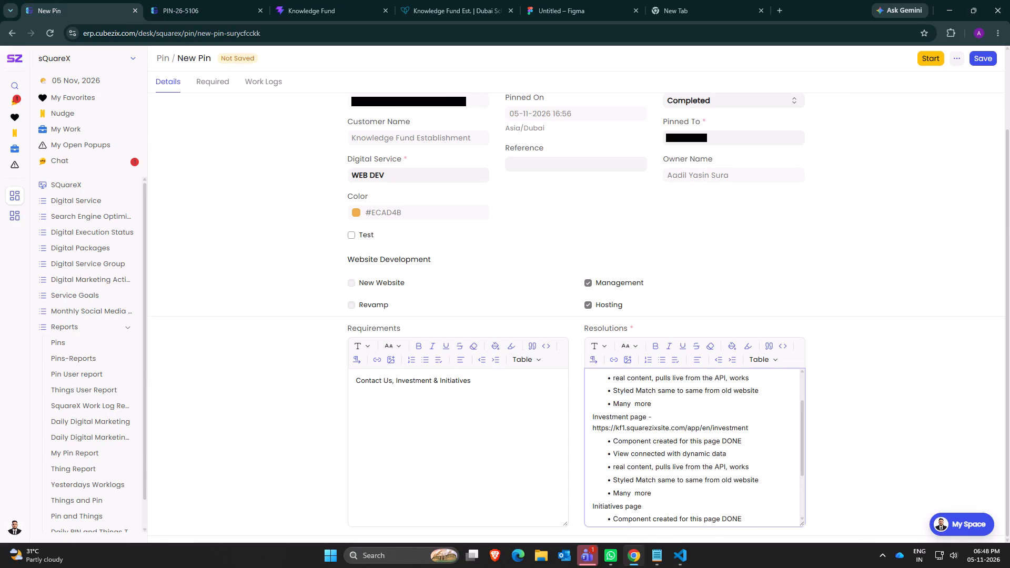
drag(757, 430, 594, 424)
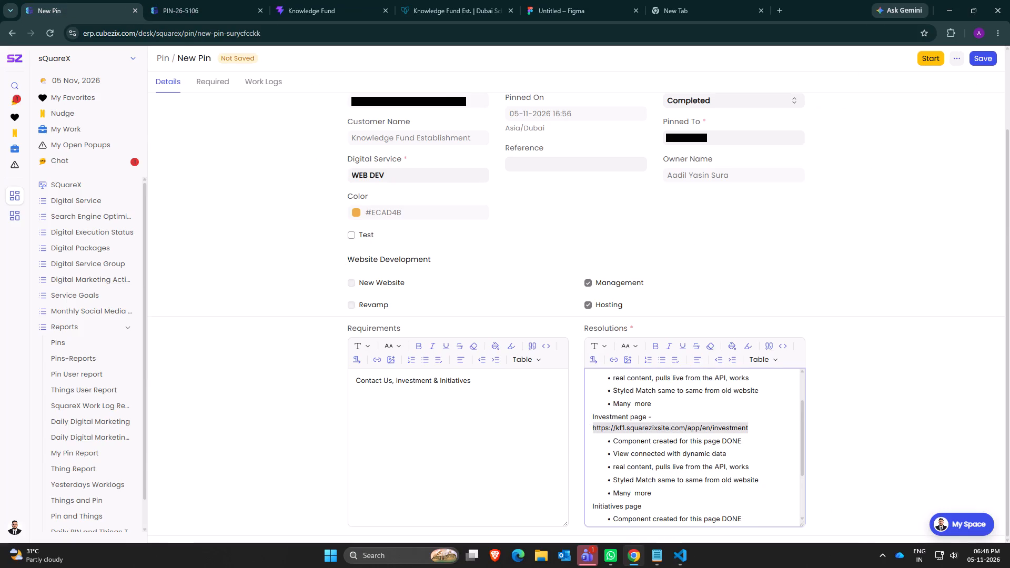
click(613, 364)
click(743, 451)
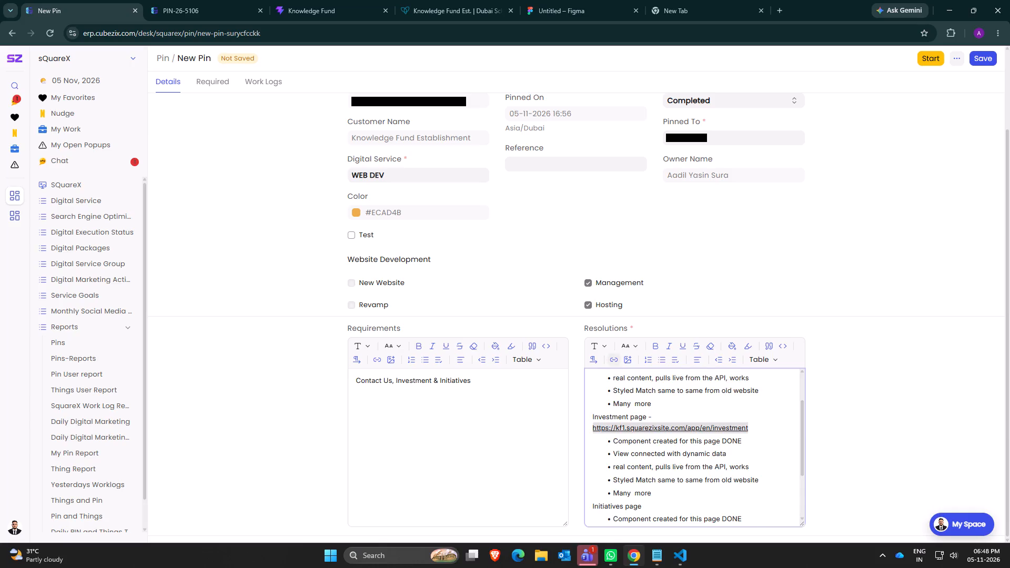
Open the Initiatives page of the Knowledge Fund site and copy its web address.
scroll(683, 437, down, 2)
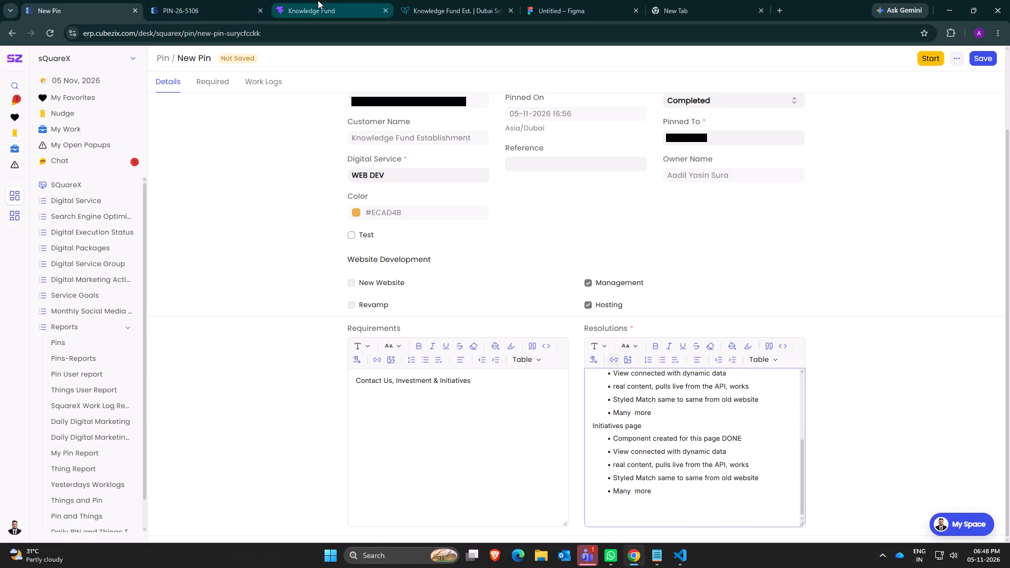
click(318, 0)
click(58, 106)
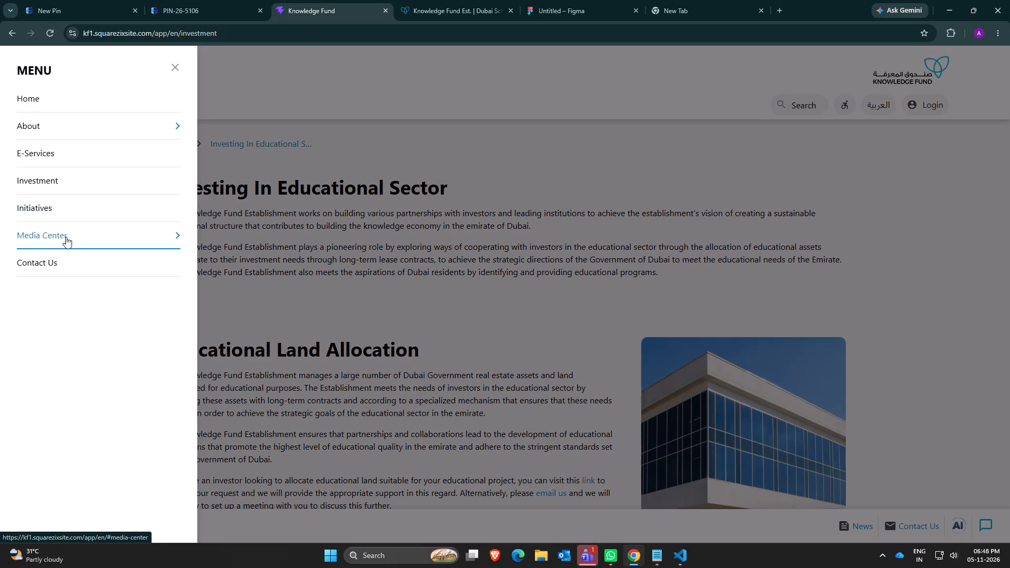
click(69, 218)
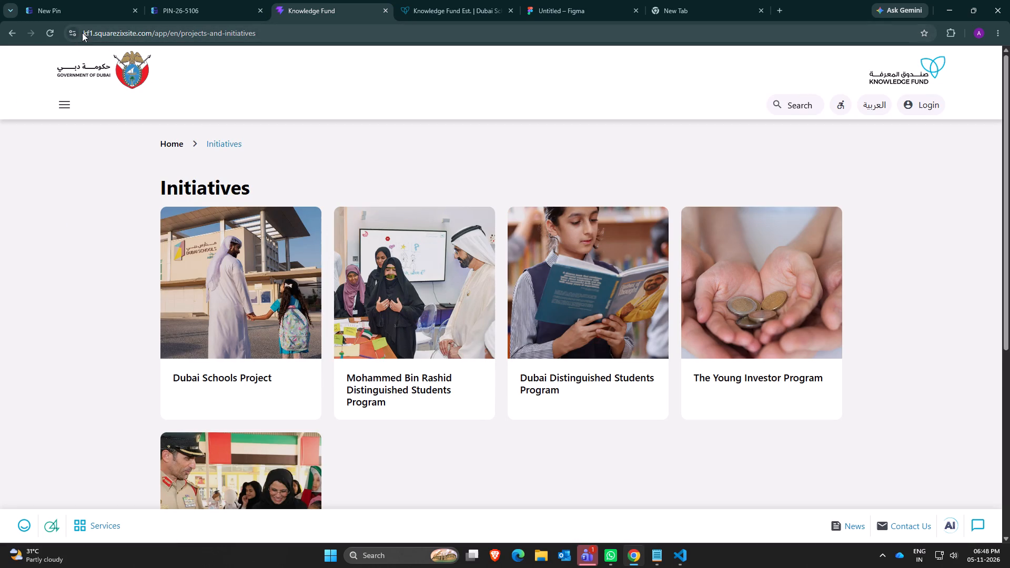
drag(82, 33, 306, 39)
key(ctrl+c)
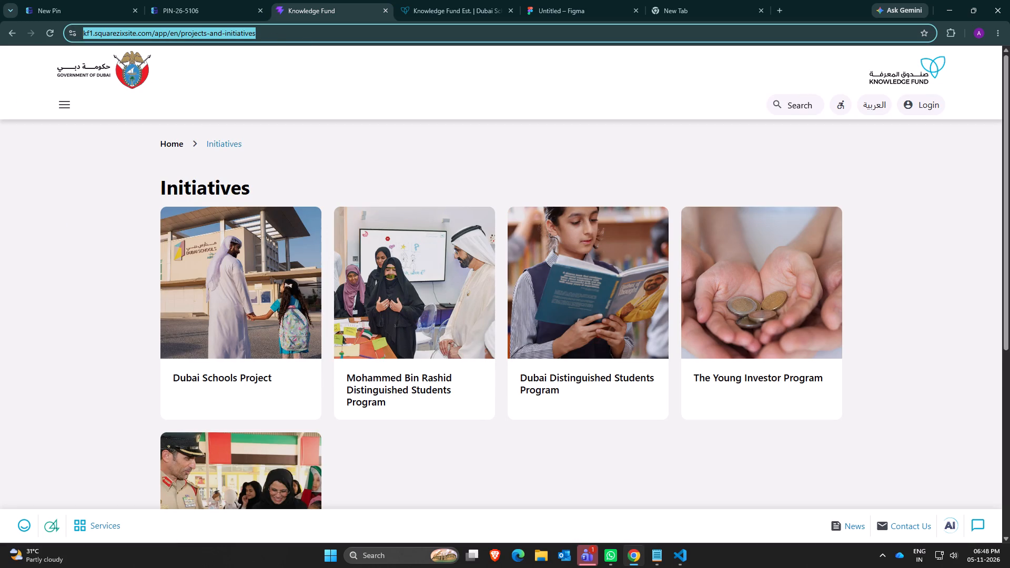
click(175, 0)
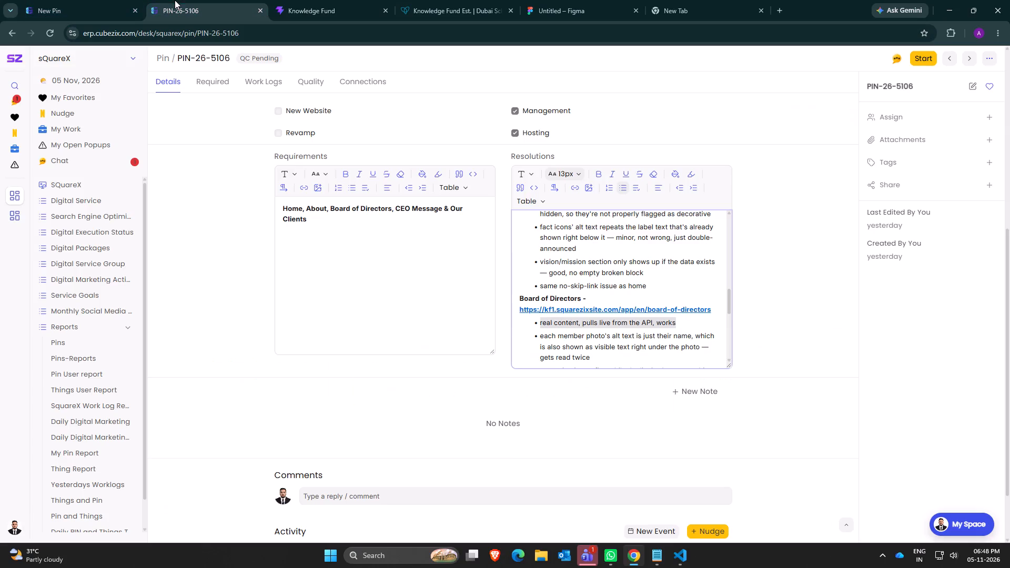
click(94, 0)
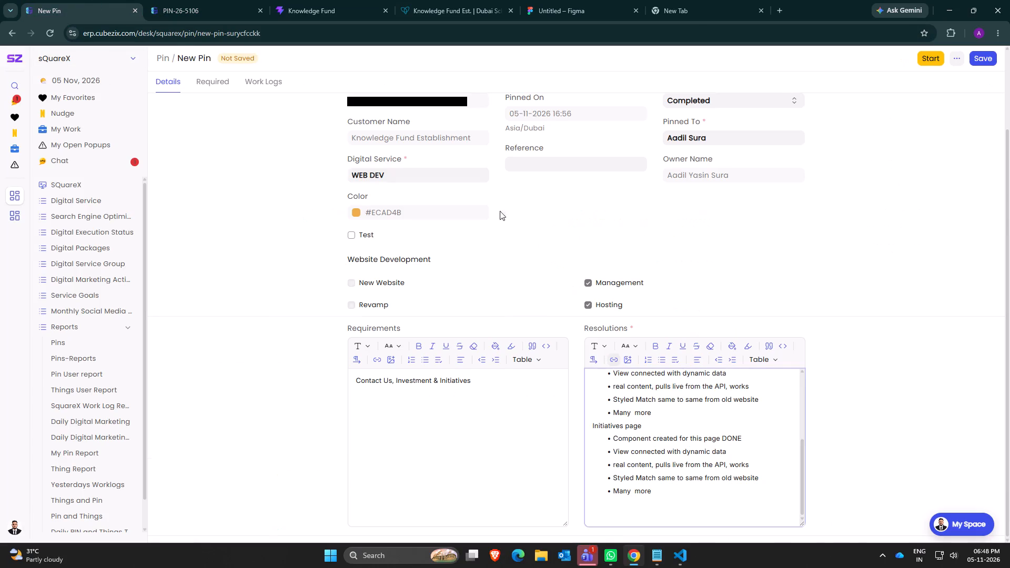
scroll(660, 466, down, 2)
click(650, 429)
text(-)
key(space)
key(ctrl+v)
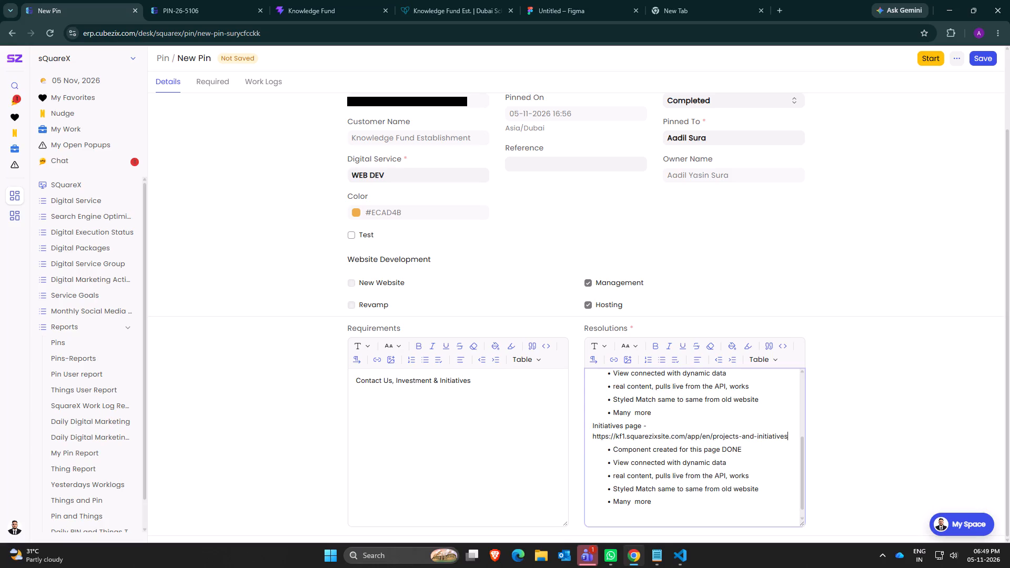
Turn the projects-and-initiatives address in the Resolutions text into a hyperlink to itself.
drag(593, 435, 795, 431)
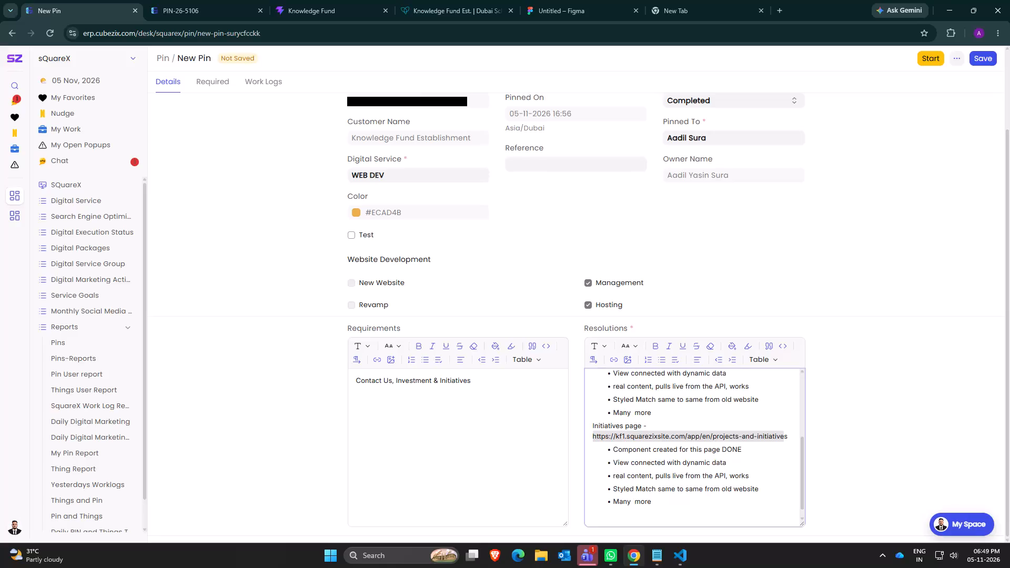
click(610, 361)
click(770, 456)
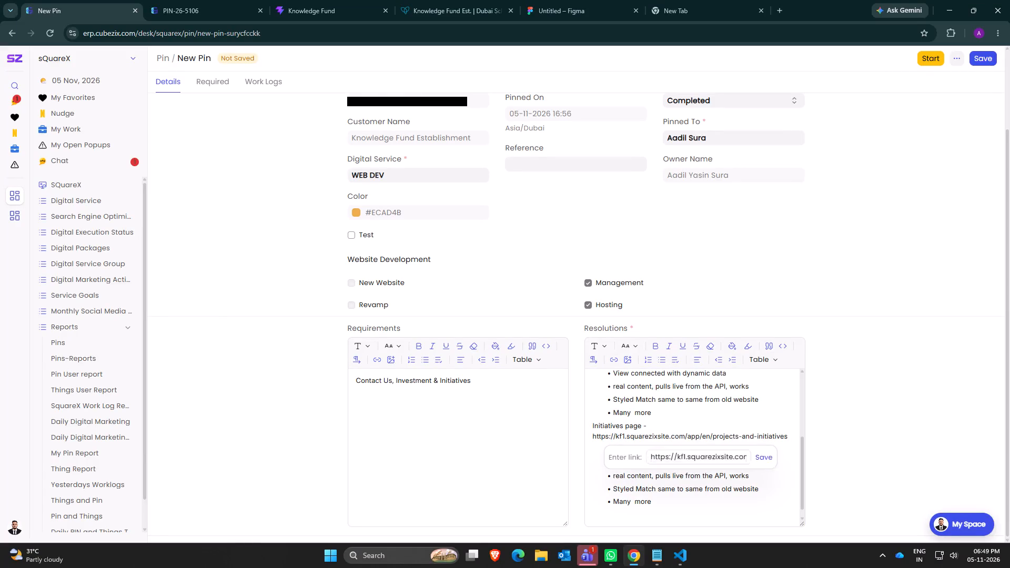
click(699, 434)
click(690, 425)
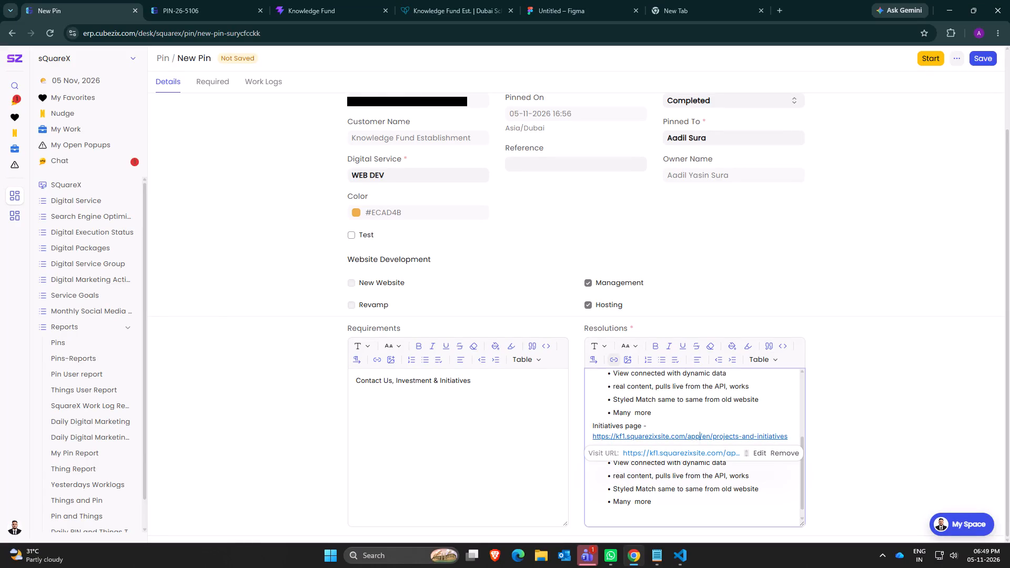
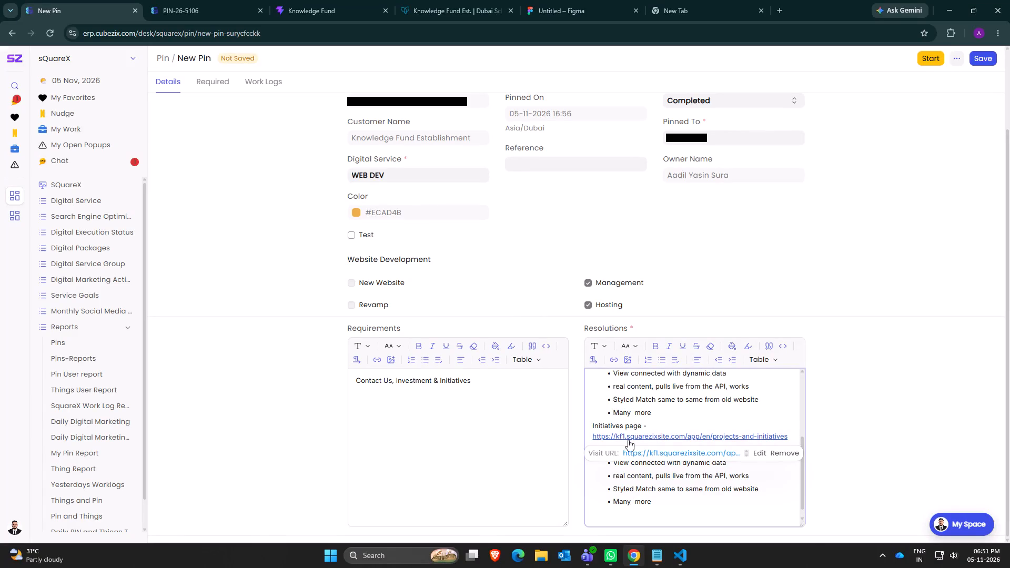
Set the end time of the second work log row, starting at 14:00, to the current time, 17:21.
scroll(628, 440, down, 3)
scroll(578, 488, down, 1)
scroll(547, 241, up, 3)
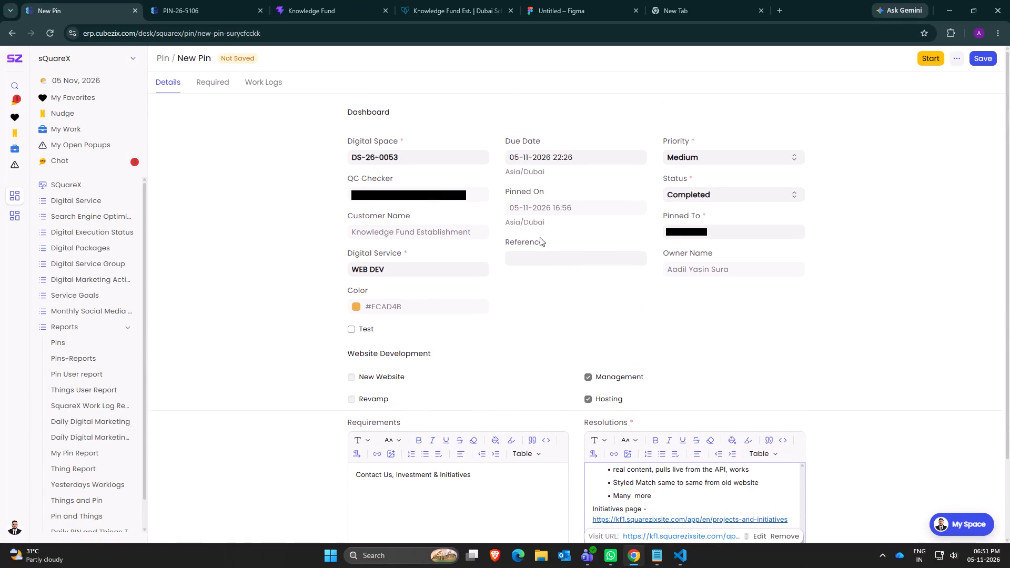
click(258, 78)
click(638, 217)
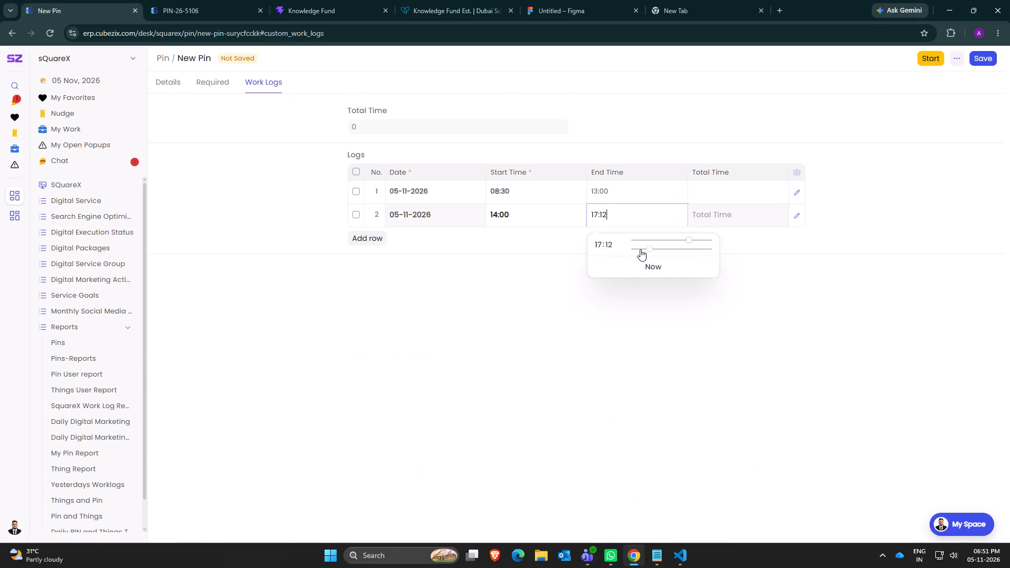
click(652, 267)
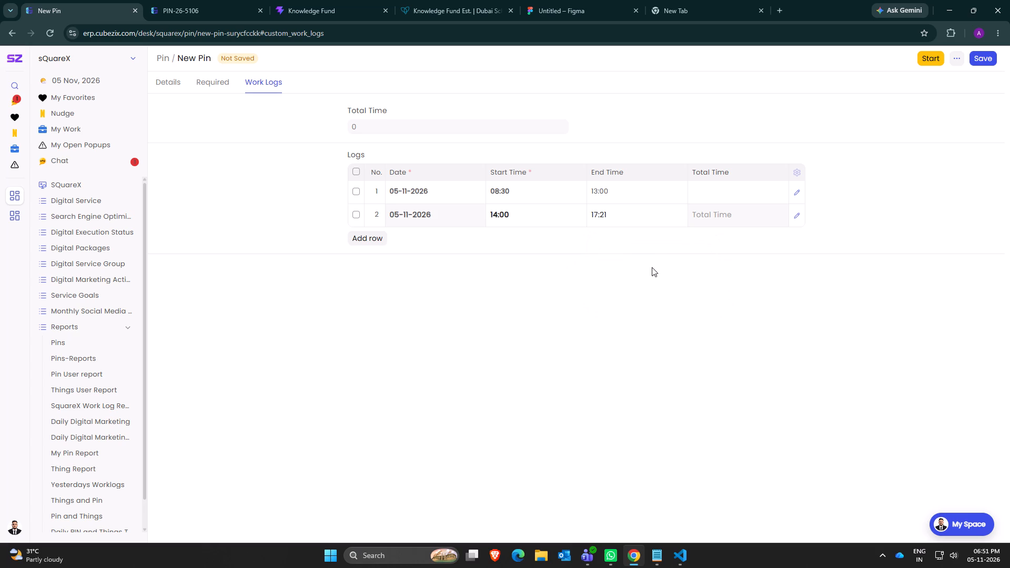
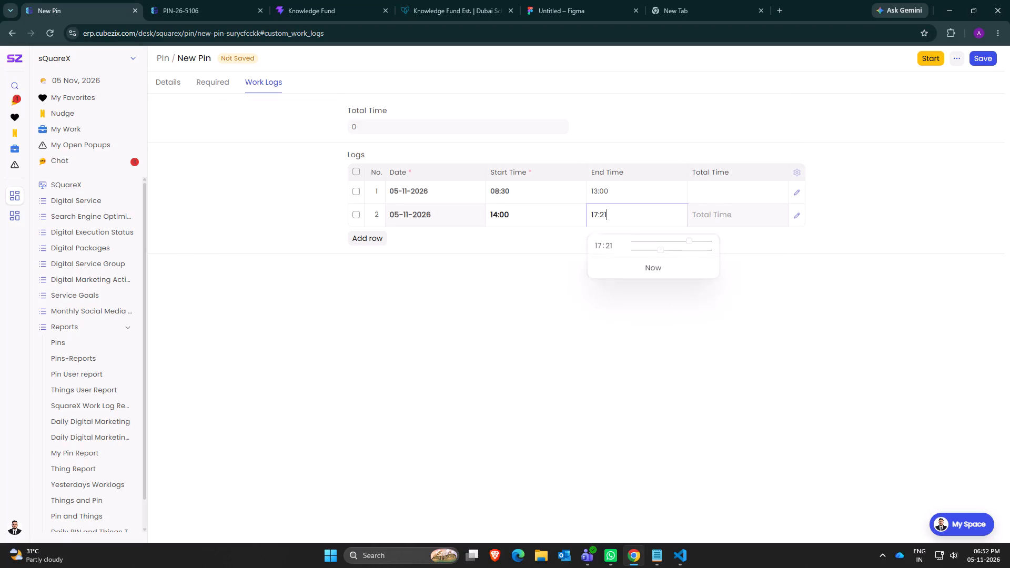
Update the end time of the second work log row, starting at 14:00, to the current time, 17:22.
click(659, 269)
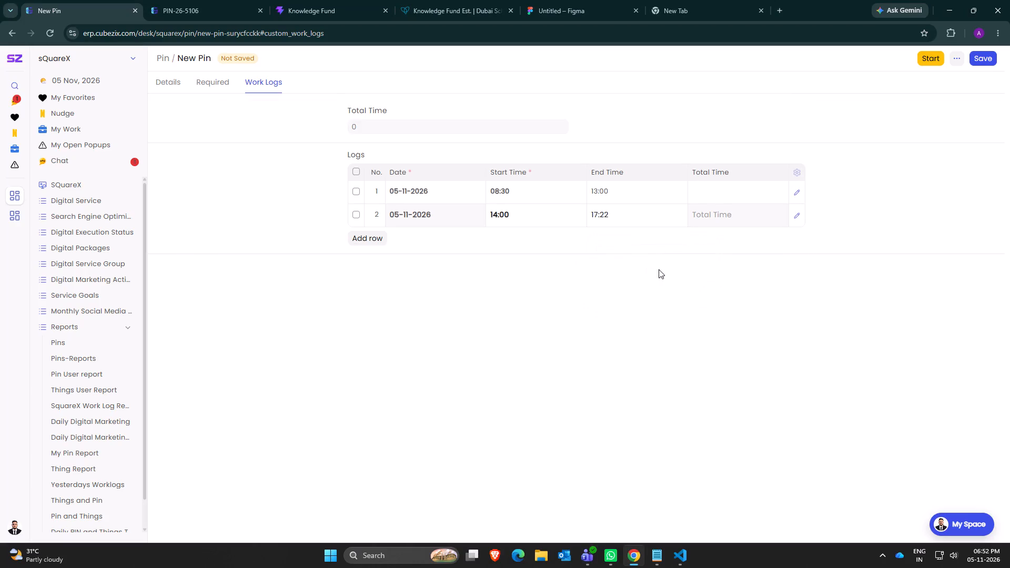
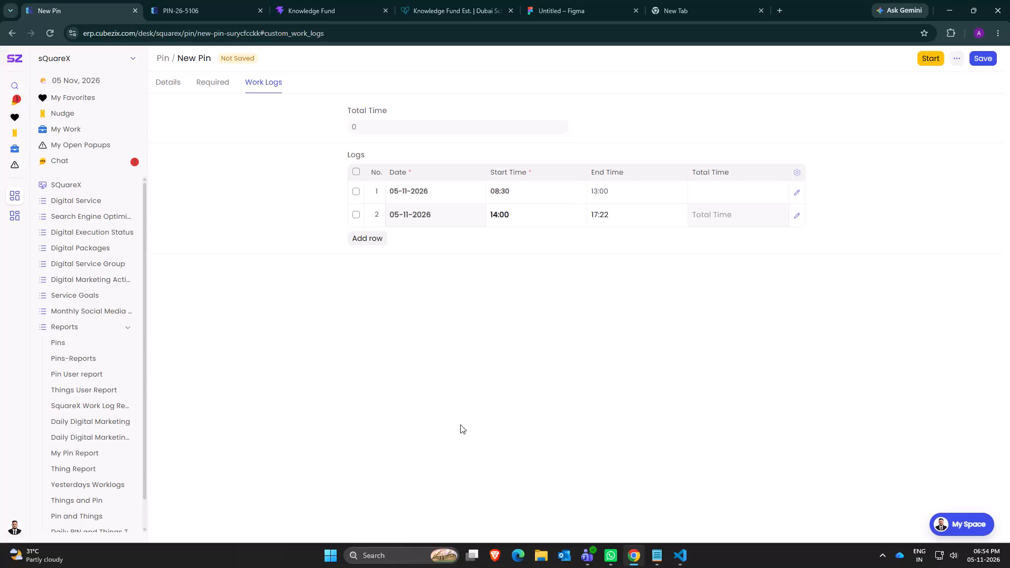
Update the end time of the second work log row, starting at 14:00, to the current time, 17:24.
scroll(415, 410, down, 3)
scroll(544, 413, down, 1)
click(621, 217)
click(636, 264)
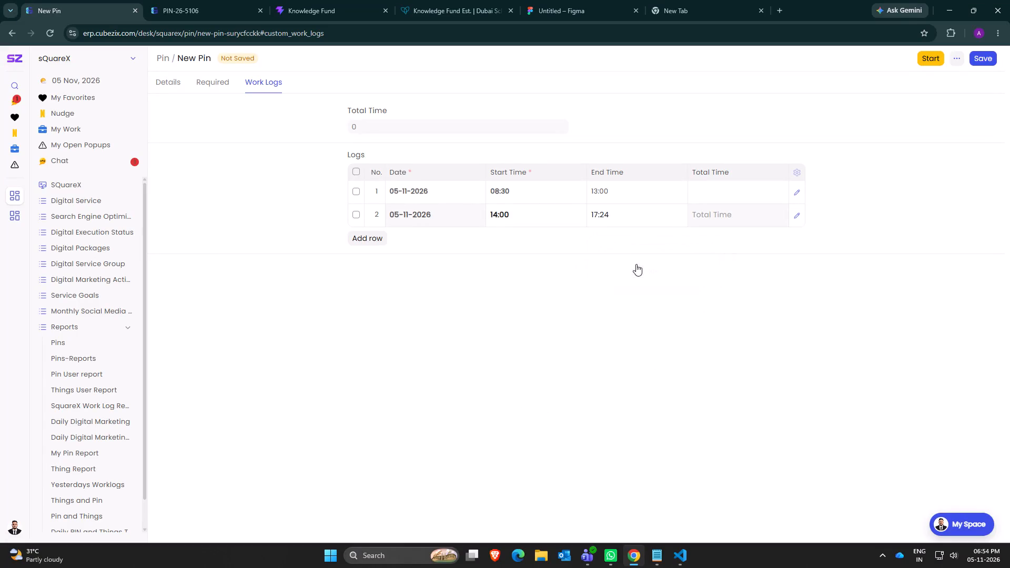
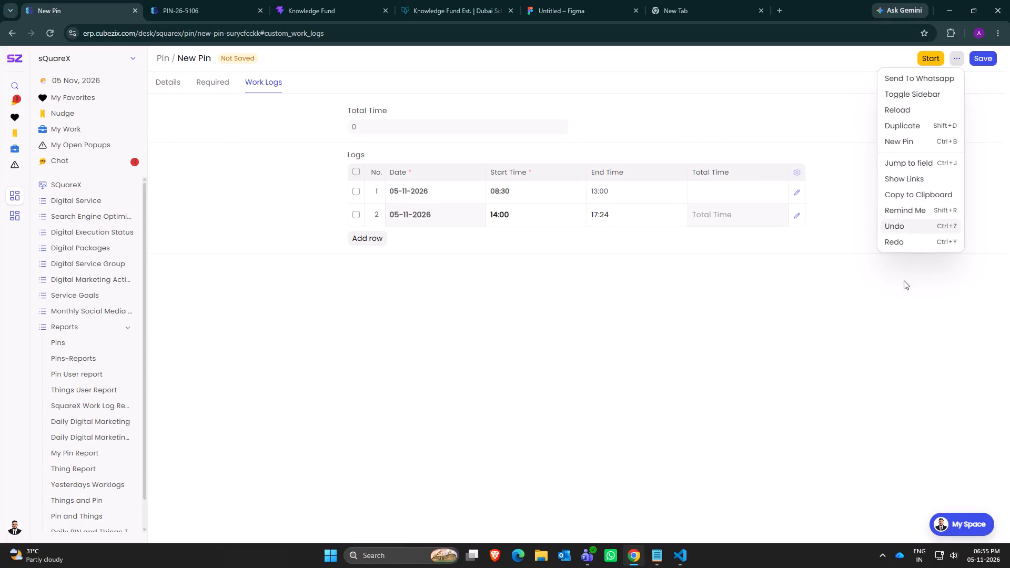
Copy the unsaved Pin's contents to the clipboard, reload the Pin list, and paste them into a newly added Pin.
click(926, 194)
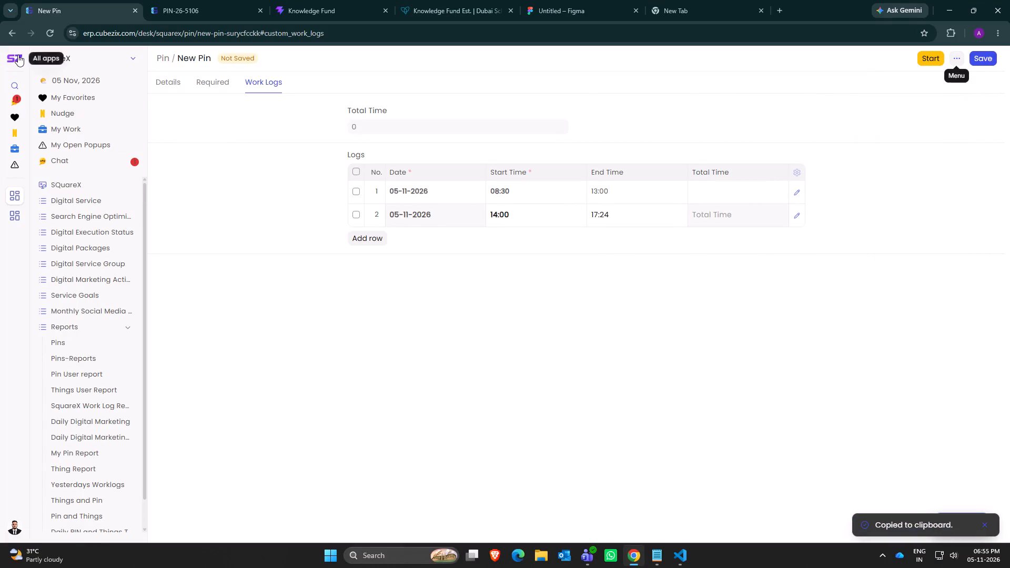
click(5, 32)
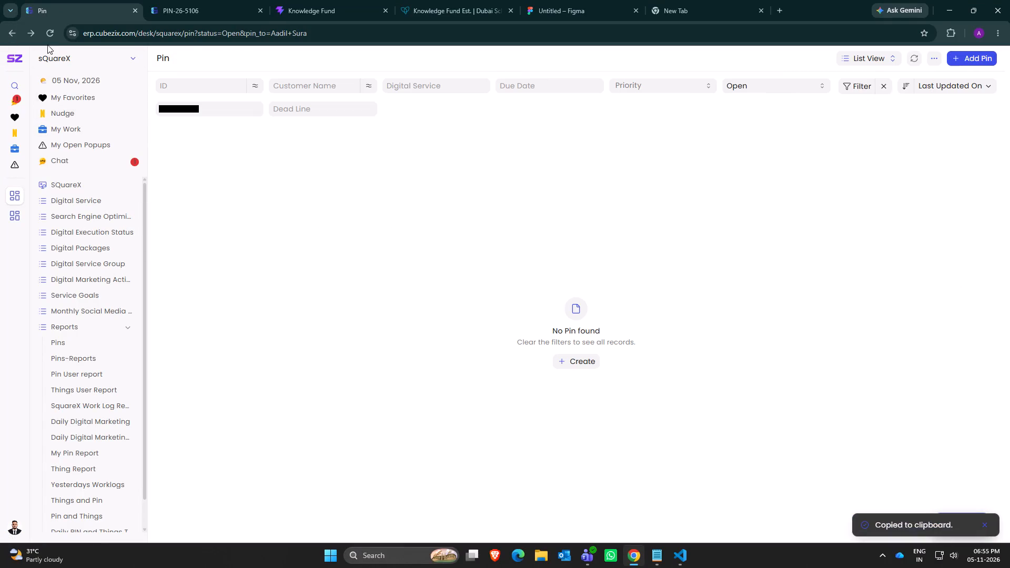
click(45, 27)
click(552, 99)
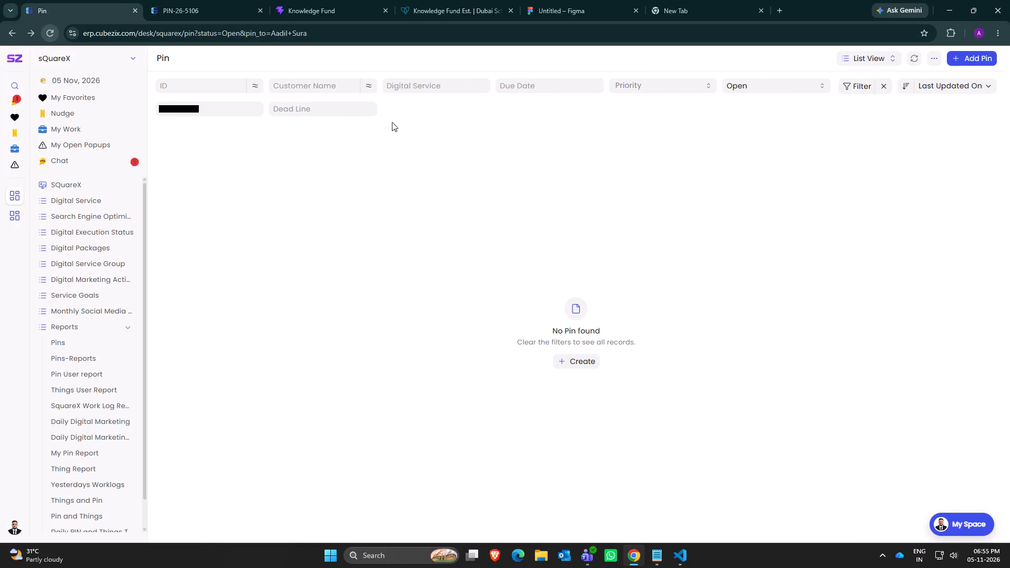
click(973, 58)
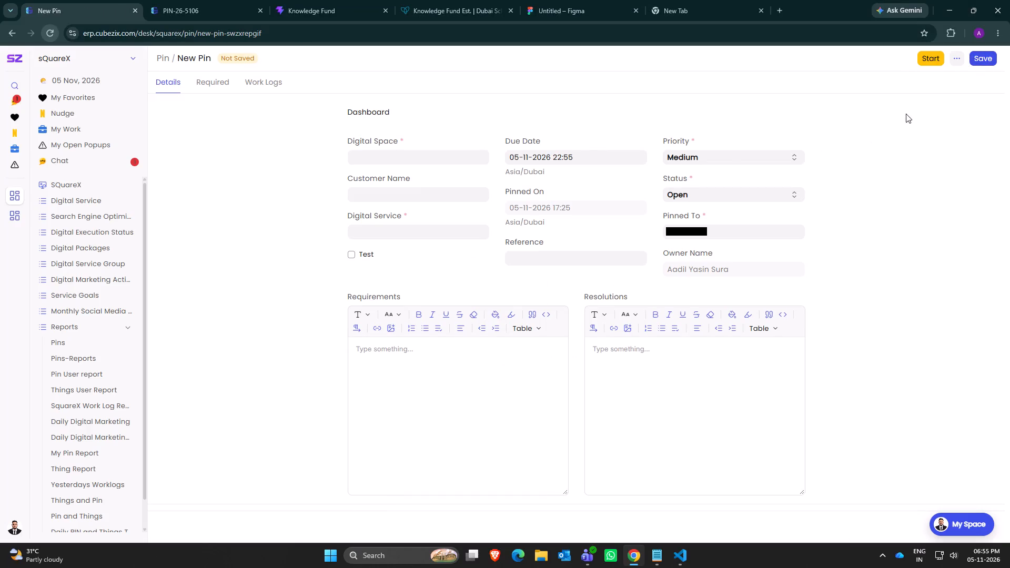
key(ctrl+v)
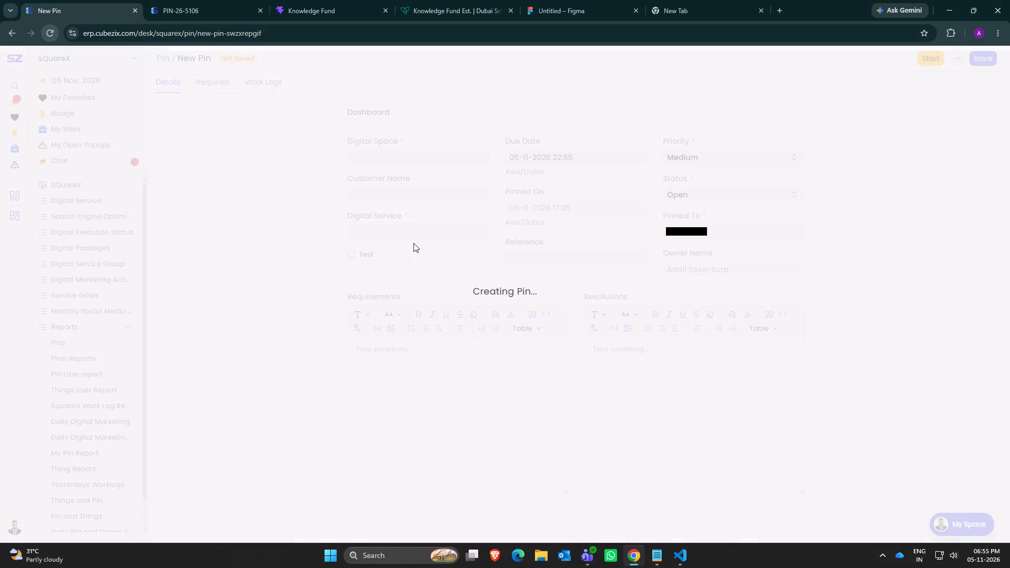
Check the pasted Pin's detail fields and the Contact Us, Investment and Initiatives entries in its Resolutions.
scroll(509, 269, down, 2)
scroll(656, 444, down, 3)
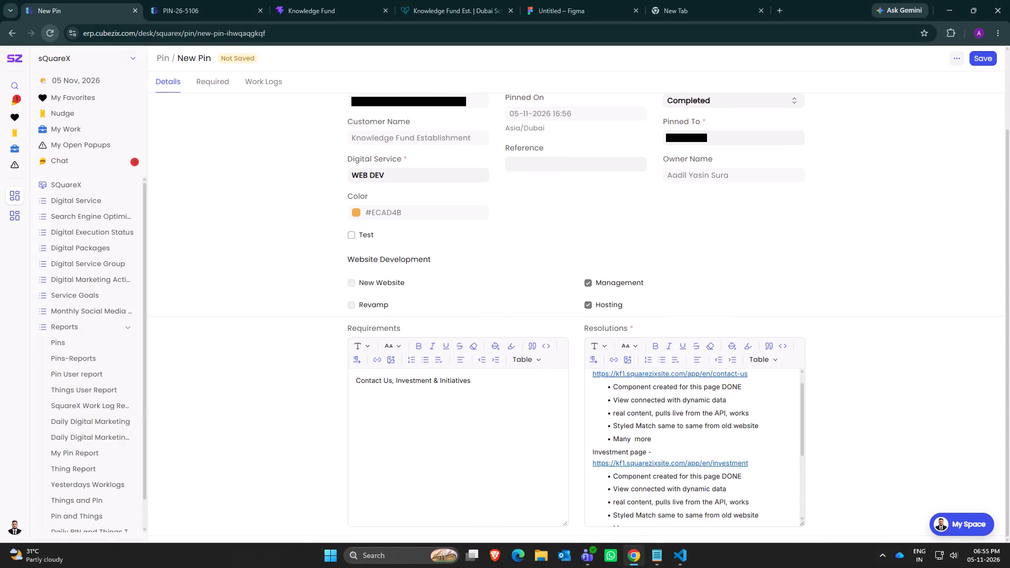
scroll(656, 444, down, 3)
scroll(656, 444, up, 6)
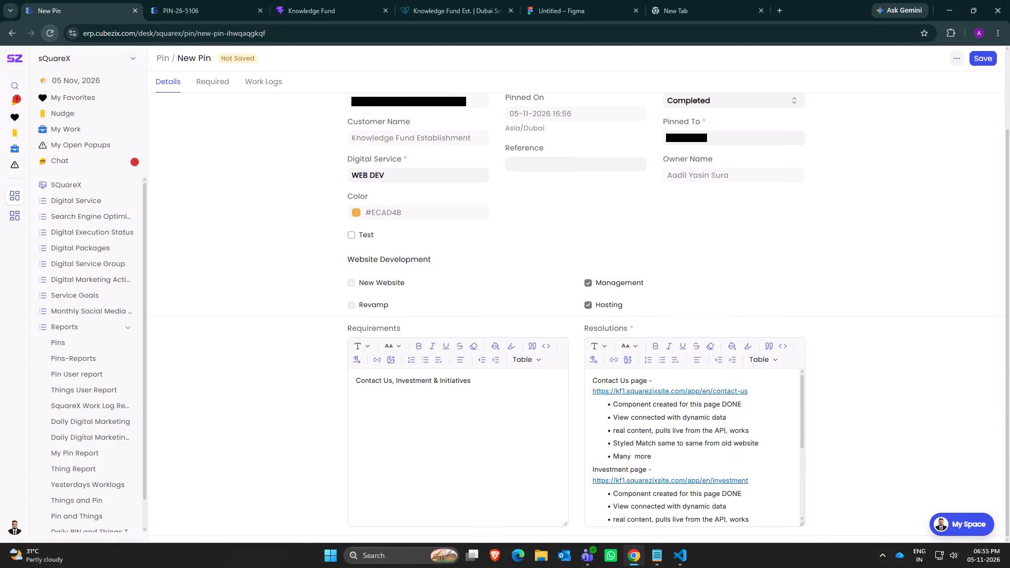
scroll(516, 303, down, 2)
scroll(573, 495, up, 2)
scroll(573, 495, down, 3)
scroll(658, 439, down, 6)
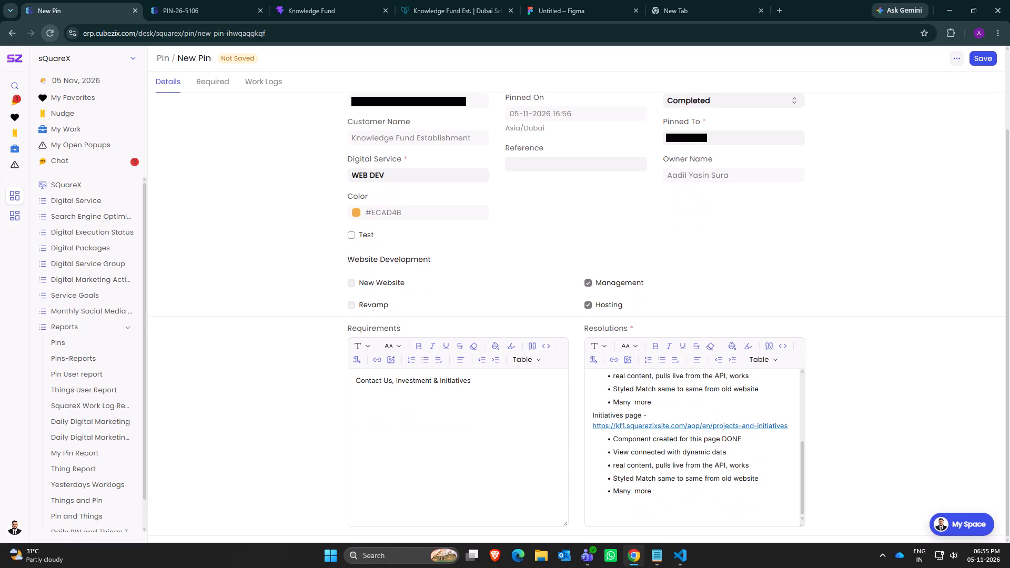
scroll(558, 485, up, 3)
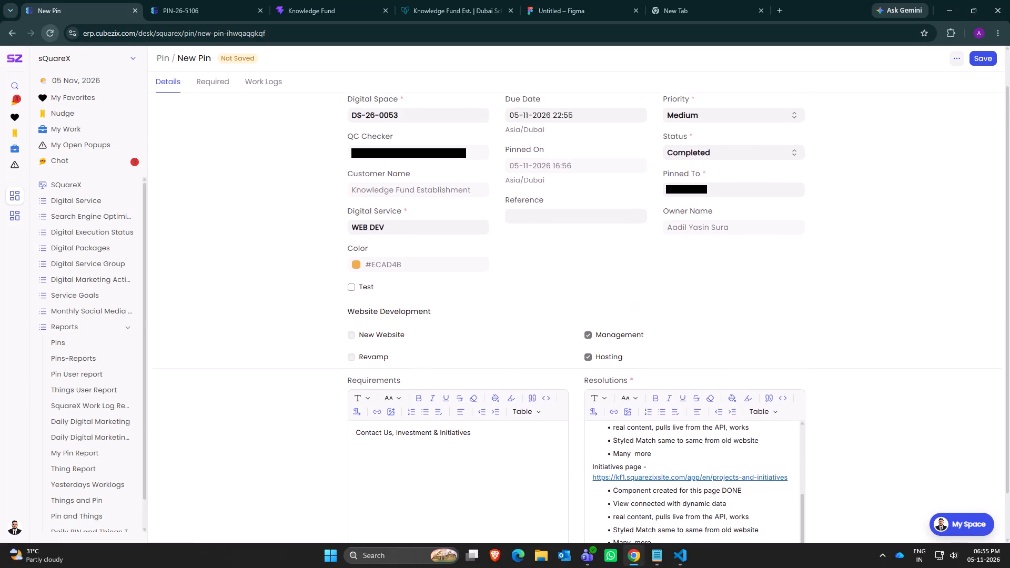
scroll(558, 485, up, 3)
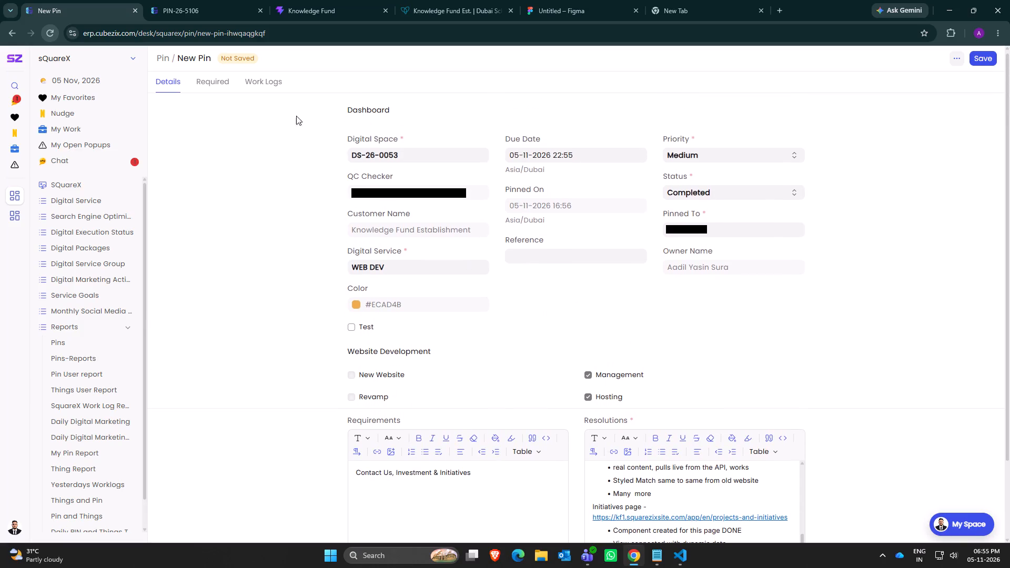
Update the end time of the second work log row, starting at 14:00, to the current time, 17:25.
click(264, 73)
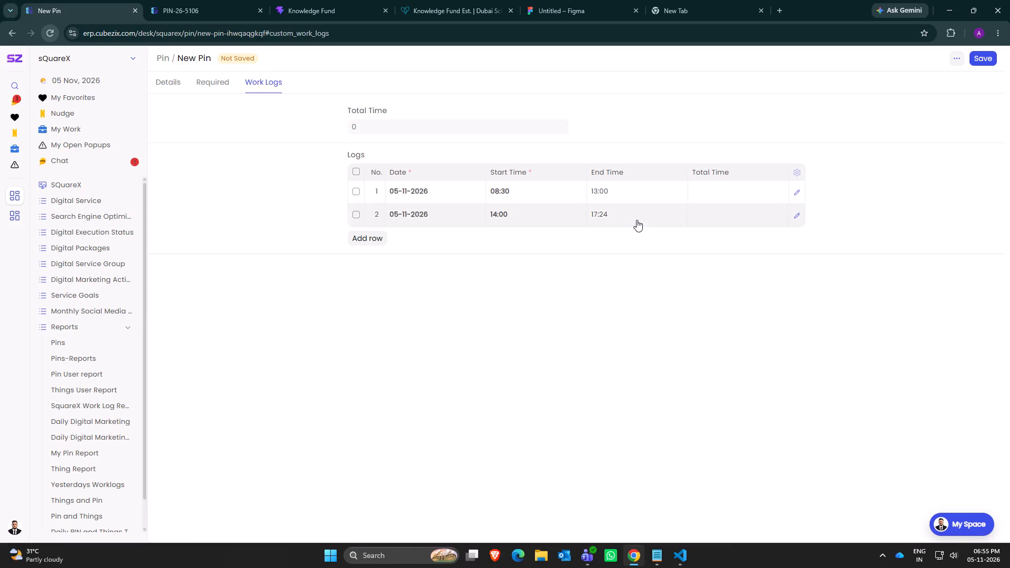
click(637, 220)
click(645, 261)
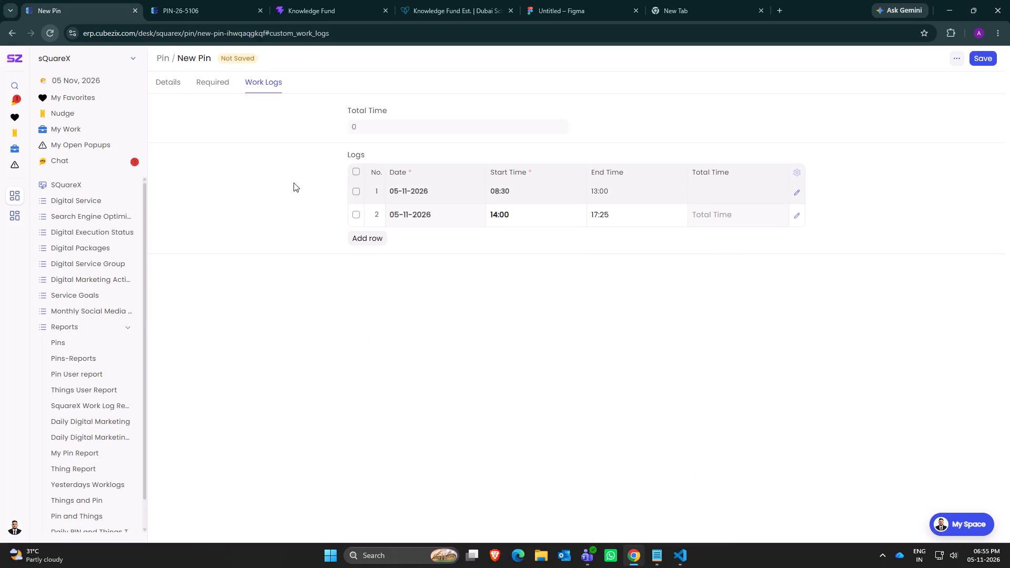
Remove the empty lines at the end of the Resolutions text, after the Initiatives page's bullet list.
click(163, 75)
scroll(522, 338, down, 2)
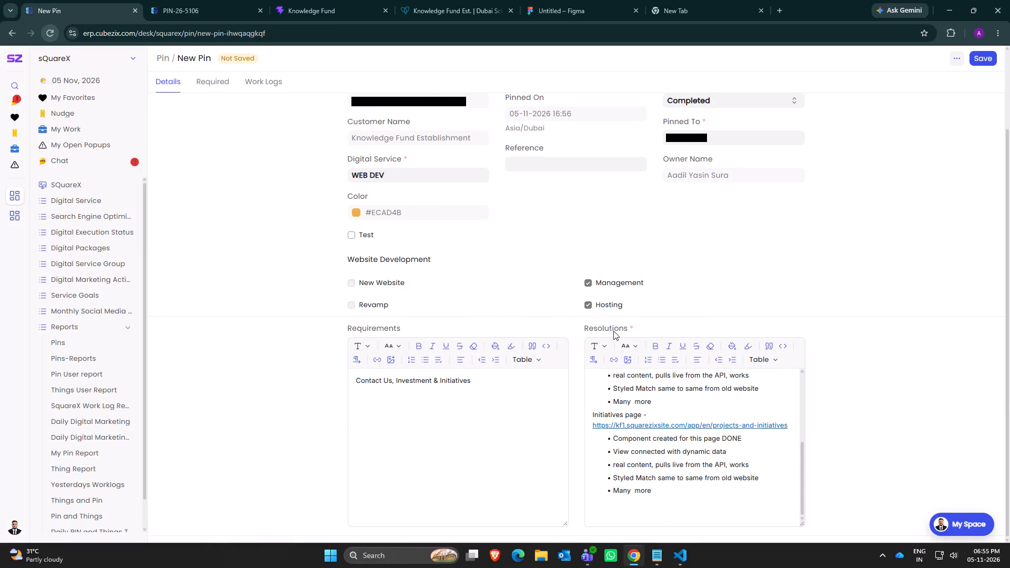
scroll(567, 389, down, 4)
scroll(582, 477, down, 2)
scroll(582, 479, up, 5)
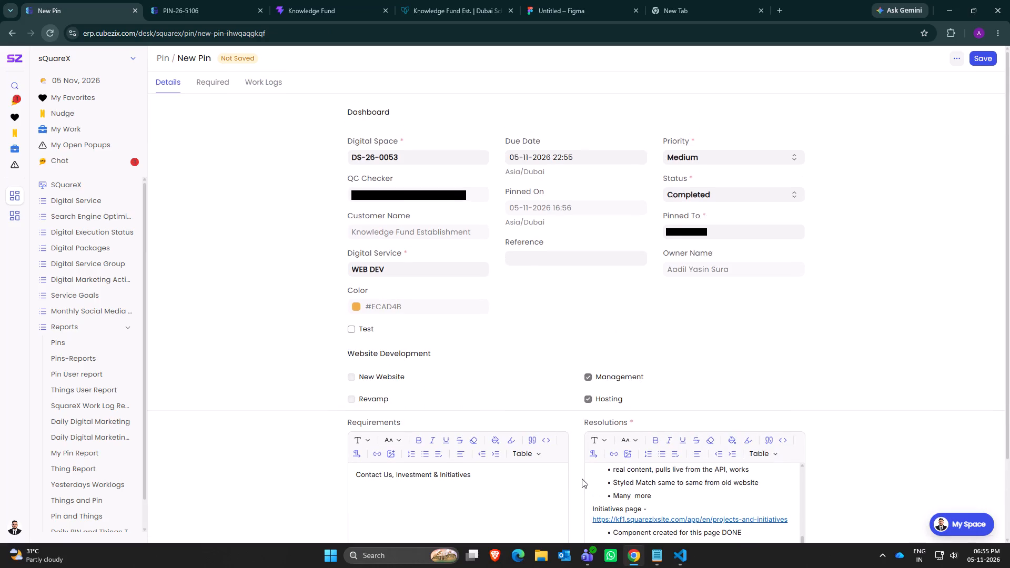
scroll(703, 318, down, 3)
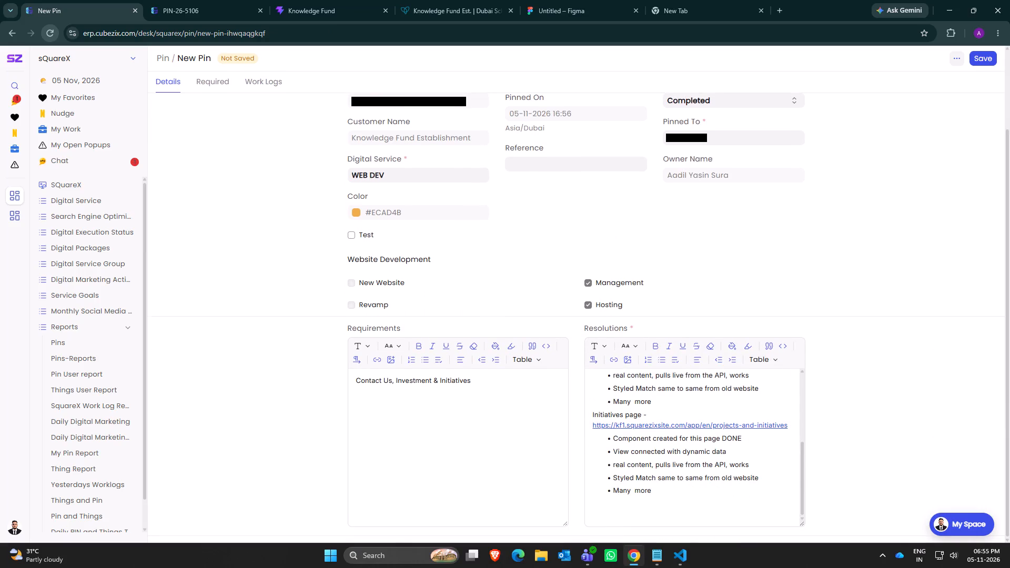
click(700, 503)
click(643, 513)
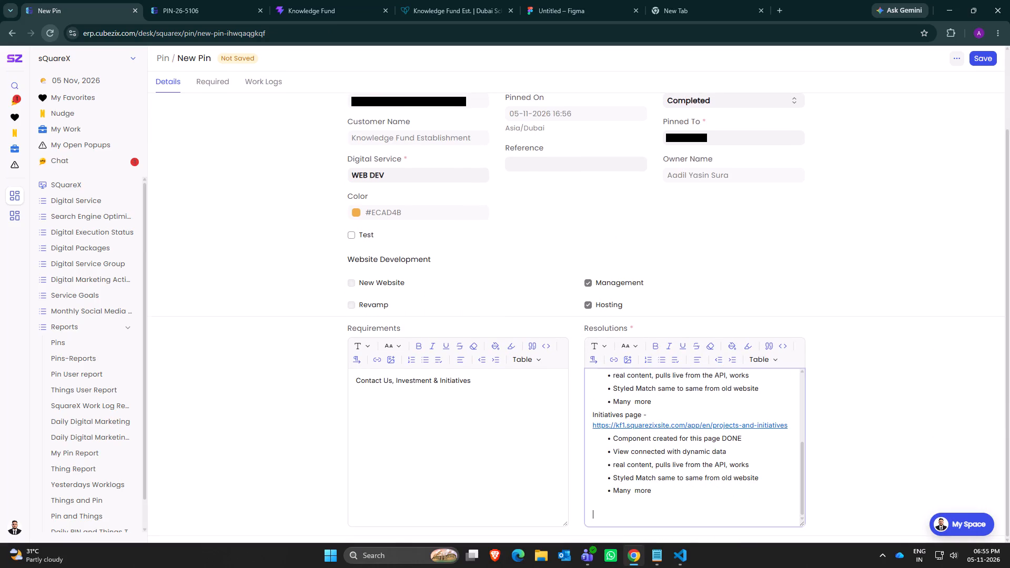
key(Down)
key(Down)
key(BackSpace)
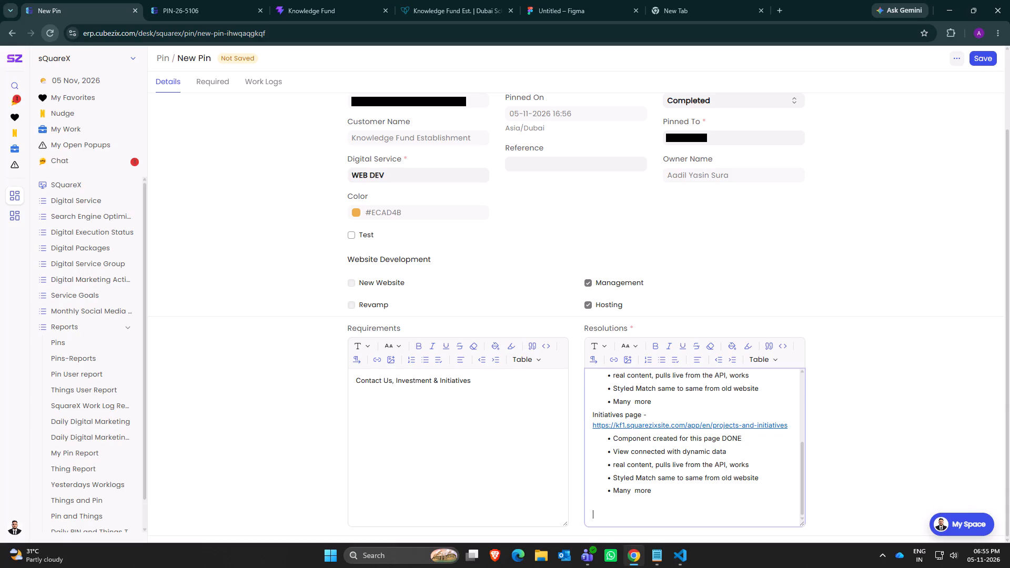
key(BackSpace)
key(BackSpace)
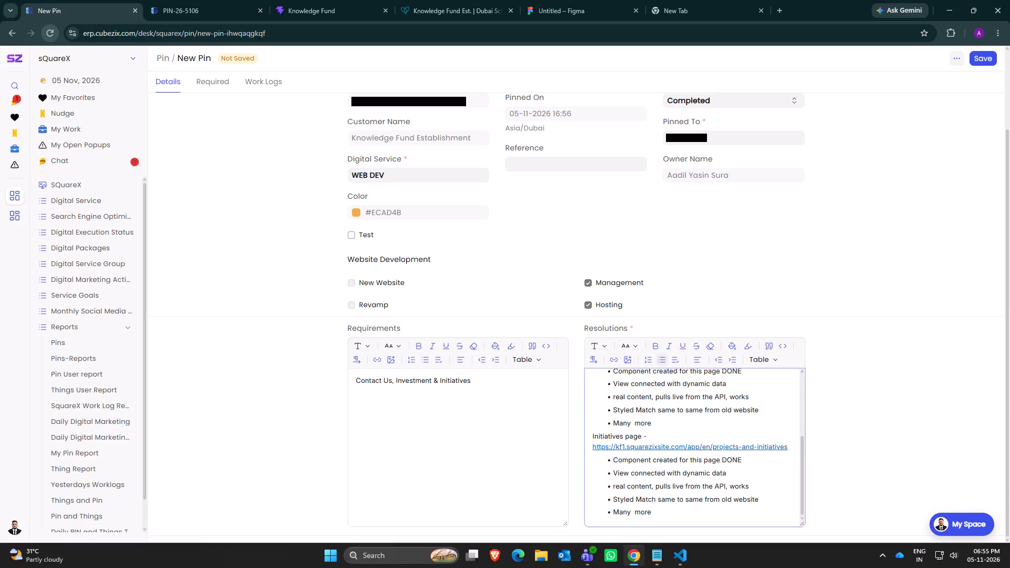
Review the new Pin's detail fields together with its Requirements and Resolutions text.
scroll(653, 503, up, 7)
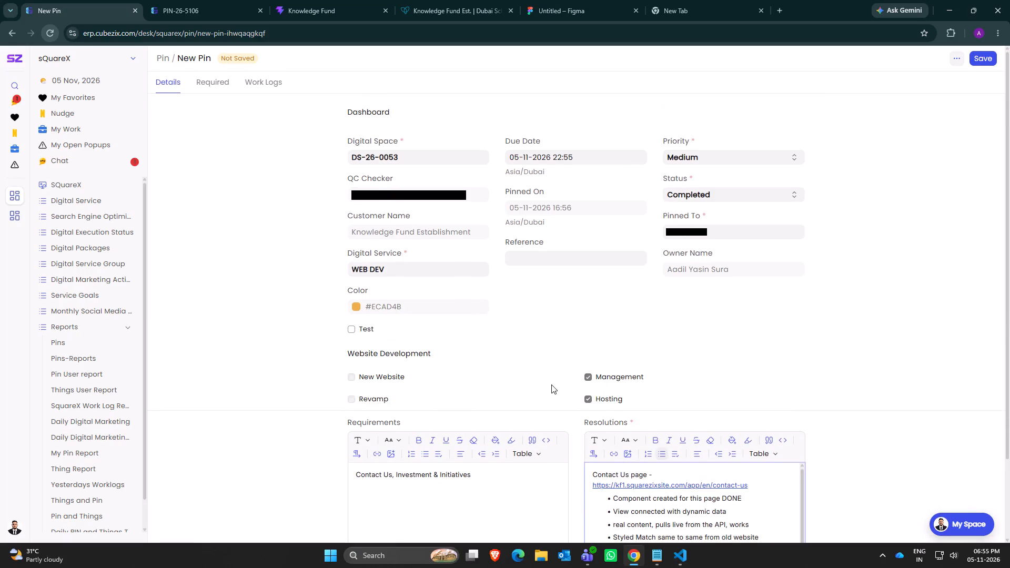
scroll(551, 384, up, 5)
scroll(551, 384, down, 4)
scroll(574, 444, down, 2)
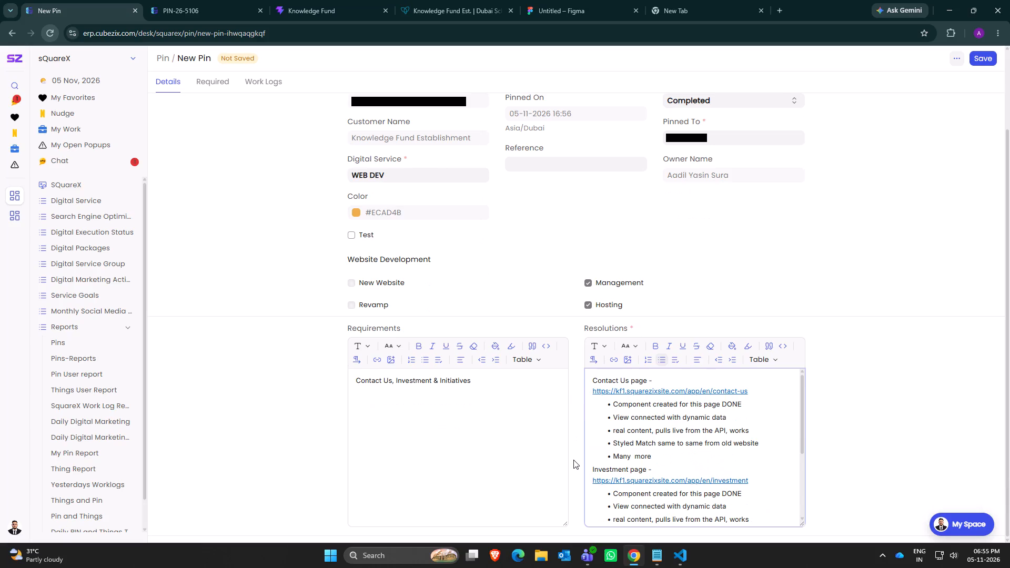
click(577, 360)
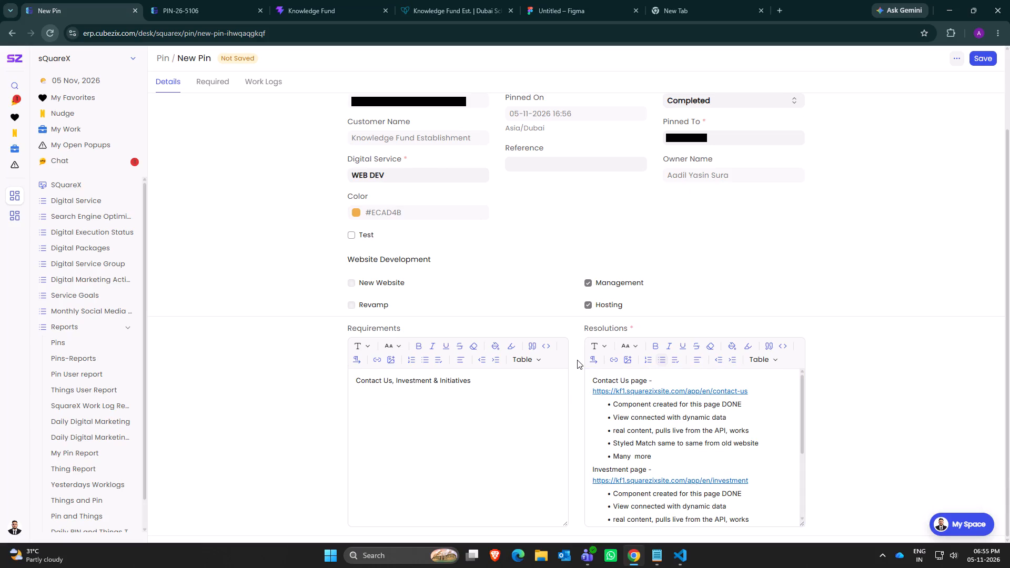
scroll(572, 371, up, 4)
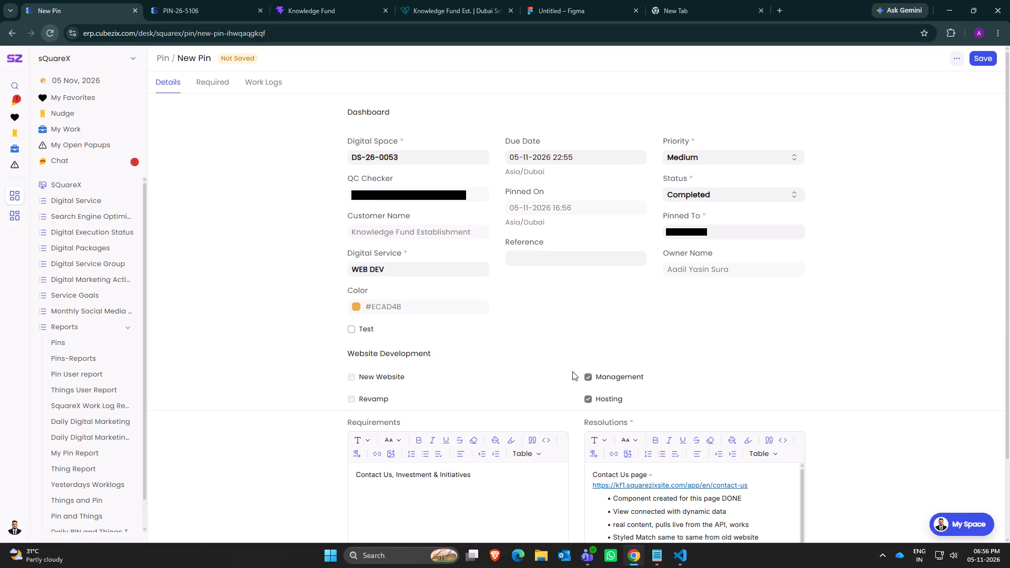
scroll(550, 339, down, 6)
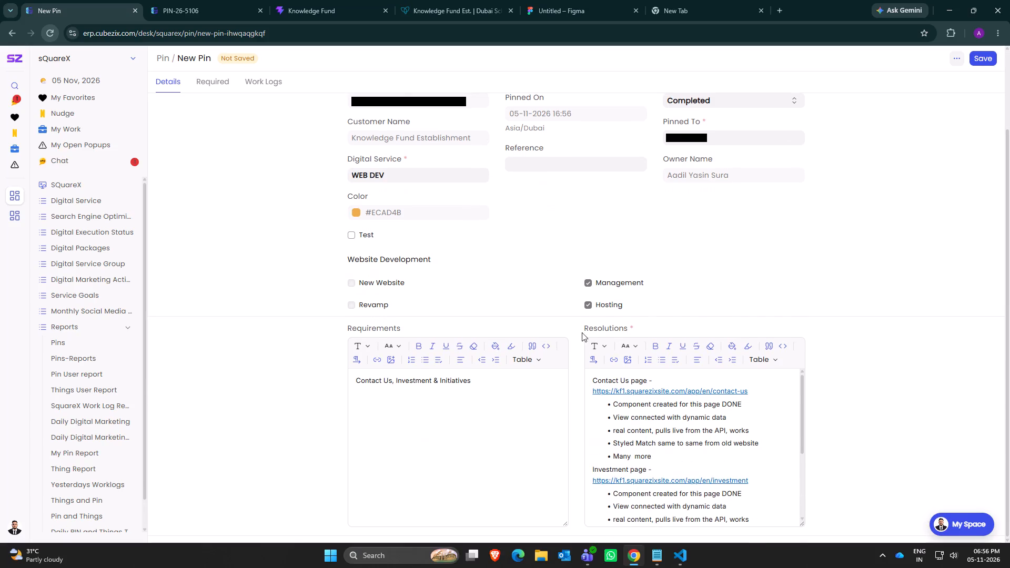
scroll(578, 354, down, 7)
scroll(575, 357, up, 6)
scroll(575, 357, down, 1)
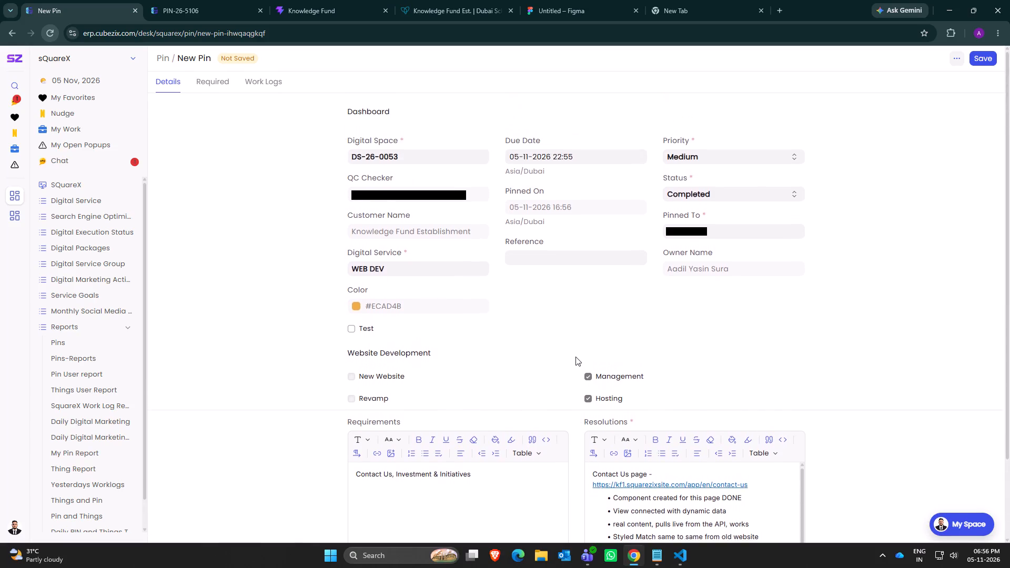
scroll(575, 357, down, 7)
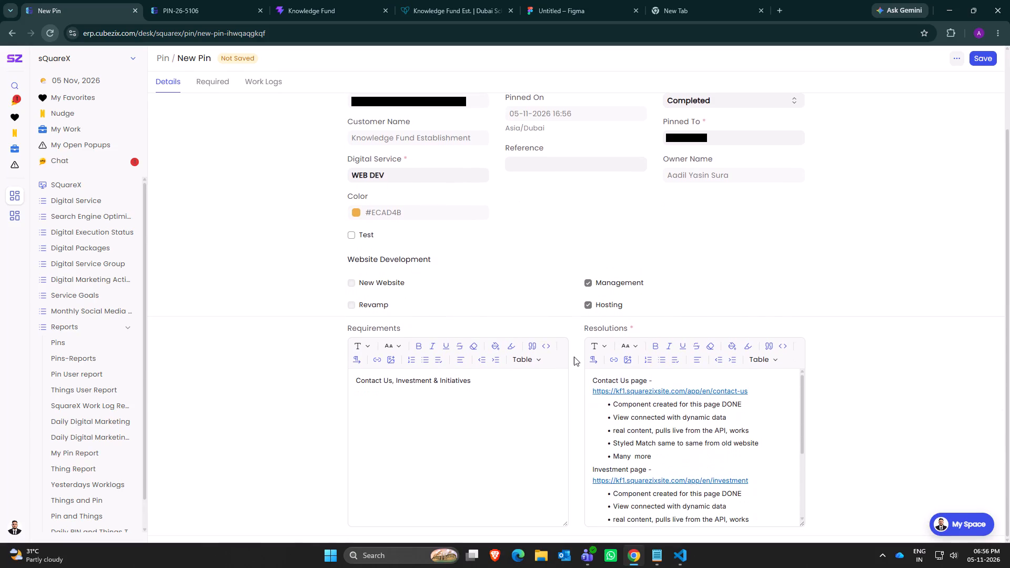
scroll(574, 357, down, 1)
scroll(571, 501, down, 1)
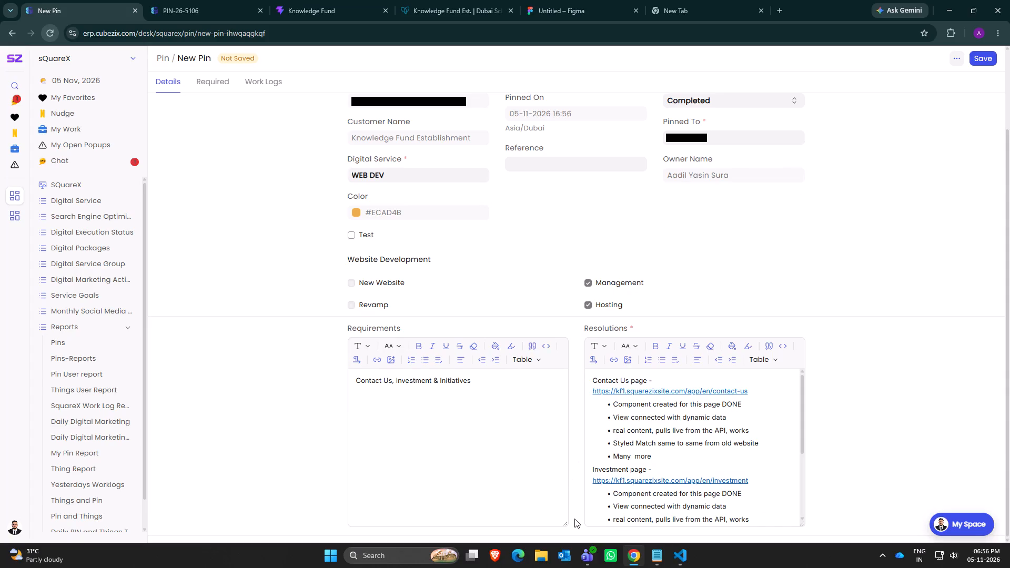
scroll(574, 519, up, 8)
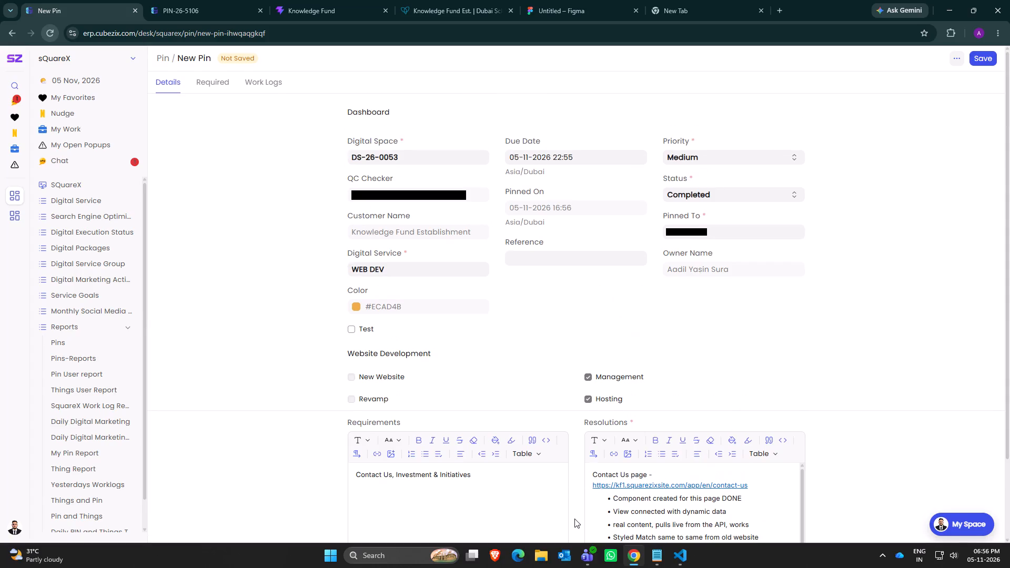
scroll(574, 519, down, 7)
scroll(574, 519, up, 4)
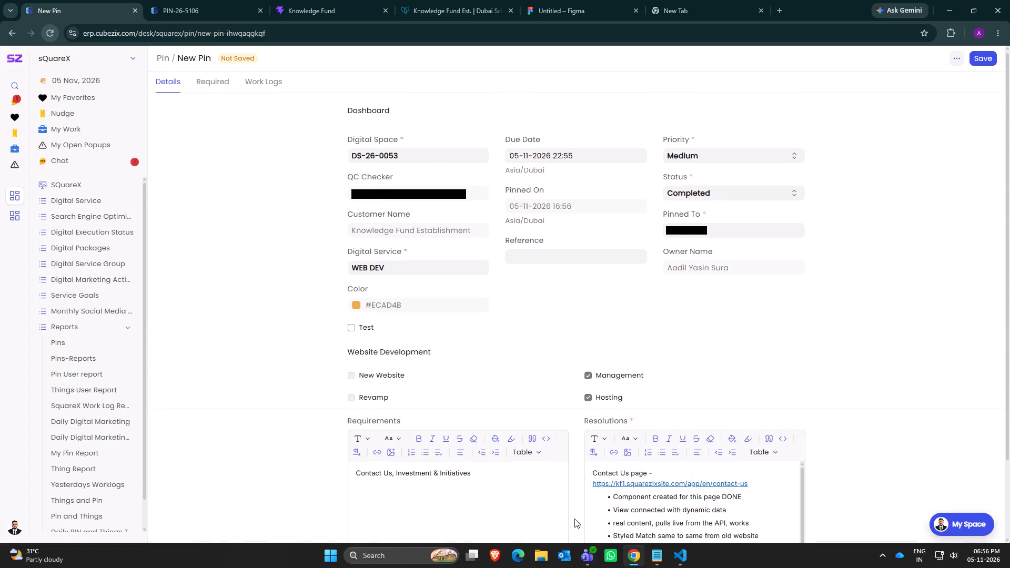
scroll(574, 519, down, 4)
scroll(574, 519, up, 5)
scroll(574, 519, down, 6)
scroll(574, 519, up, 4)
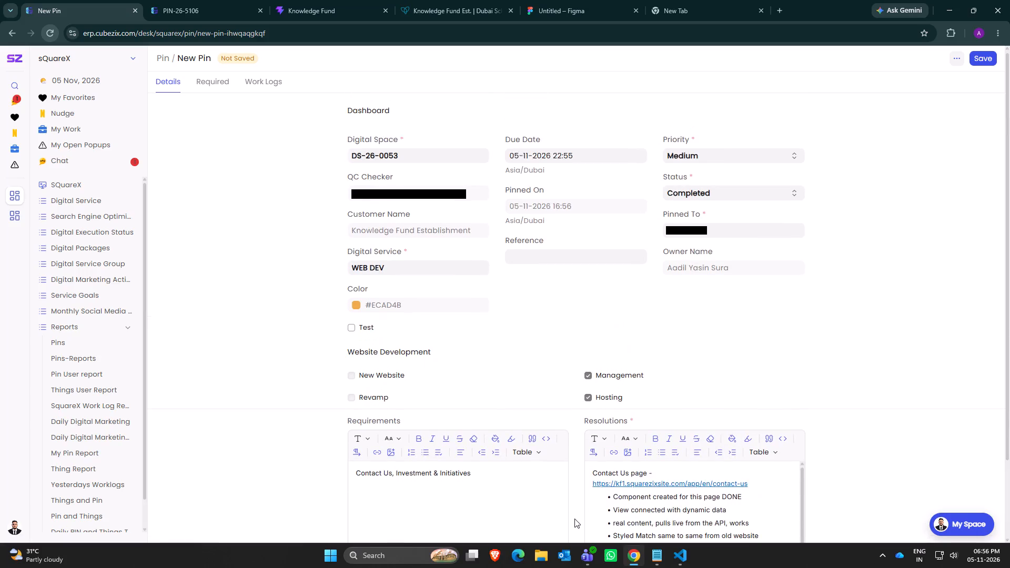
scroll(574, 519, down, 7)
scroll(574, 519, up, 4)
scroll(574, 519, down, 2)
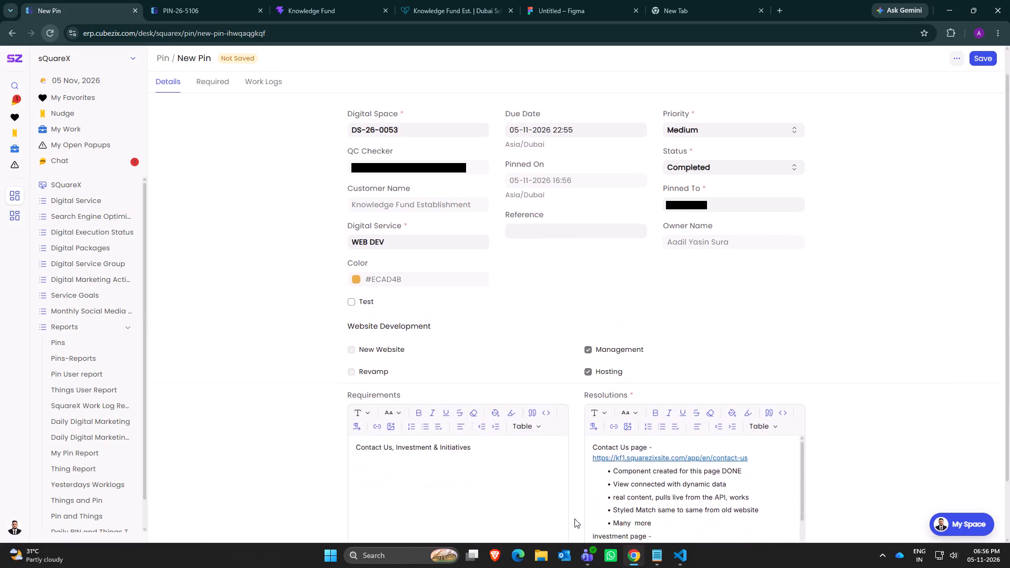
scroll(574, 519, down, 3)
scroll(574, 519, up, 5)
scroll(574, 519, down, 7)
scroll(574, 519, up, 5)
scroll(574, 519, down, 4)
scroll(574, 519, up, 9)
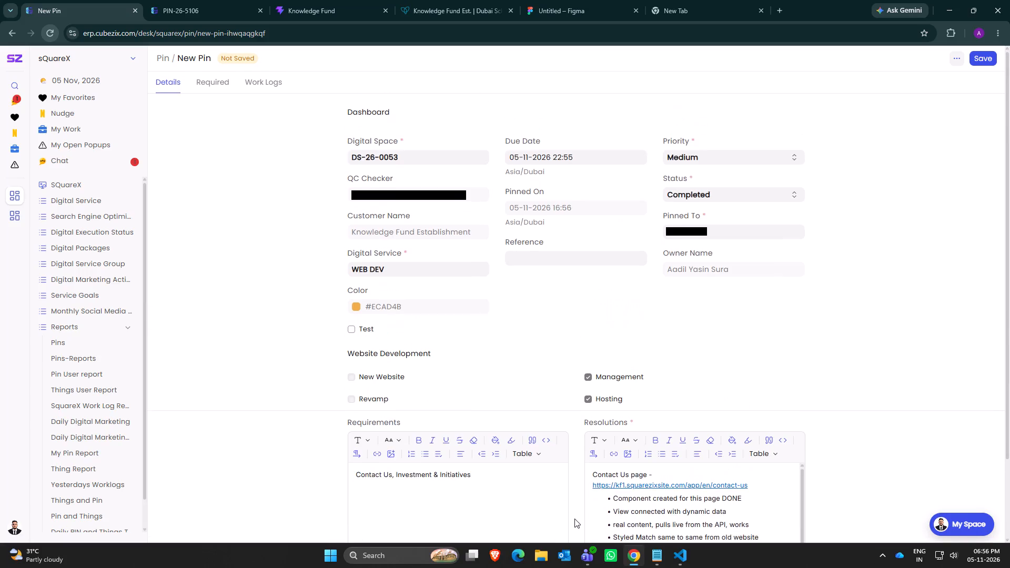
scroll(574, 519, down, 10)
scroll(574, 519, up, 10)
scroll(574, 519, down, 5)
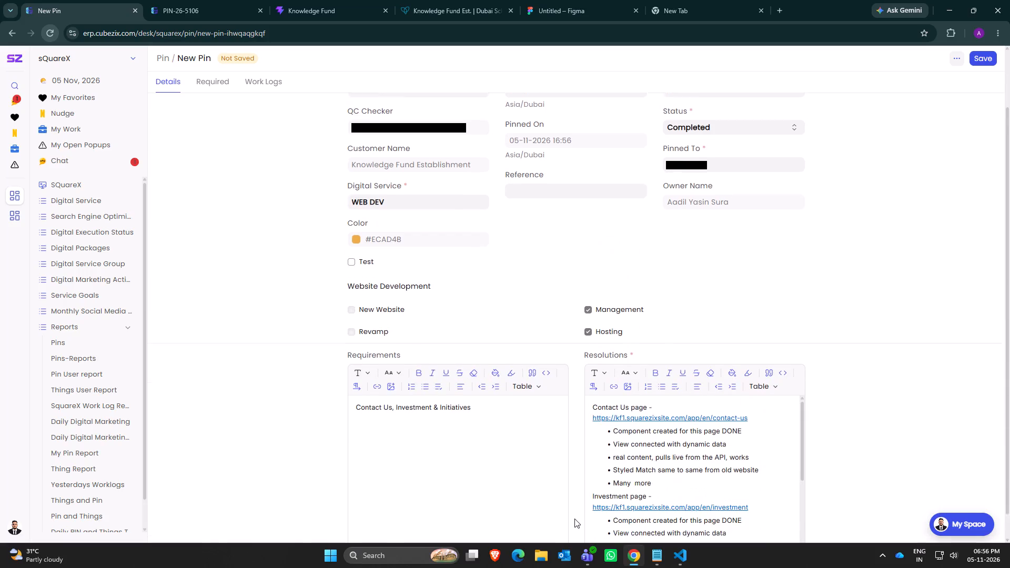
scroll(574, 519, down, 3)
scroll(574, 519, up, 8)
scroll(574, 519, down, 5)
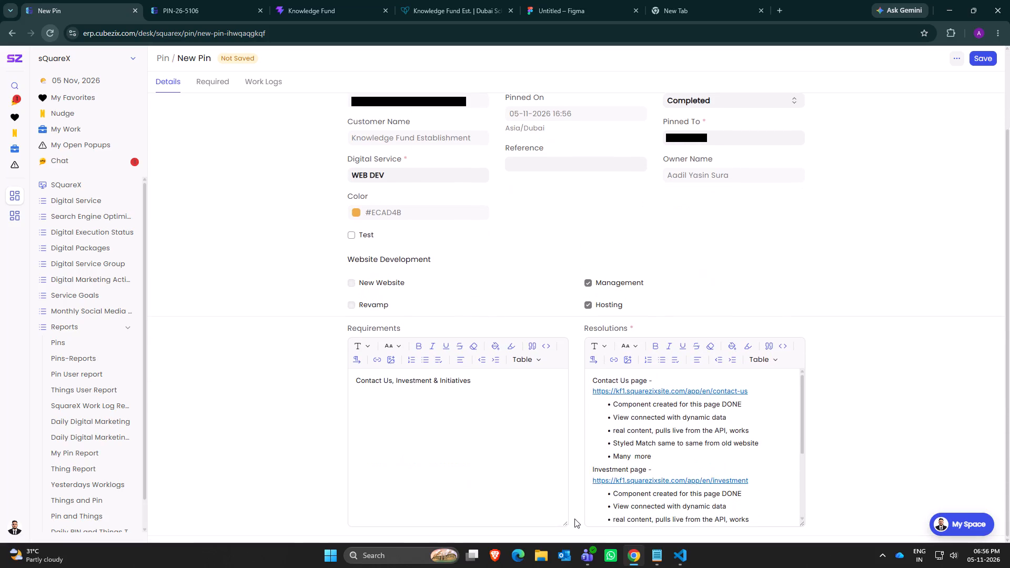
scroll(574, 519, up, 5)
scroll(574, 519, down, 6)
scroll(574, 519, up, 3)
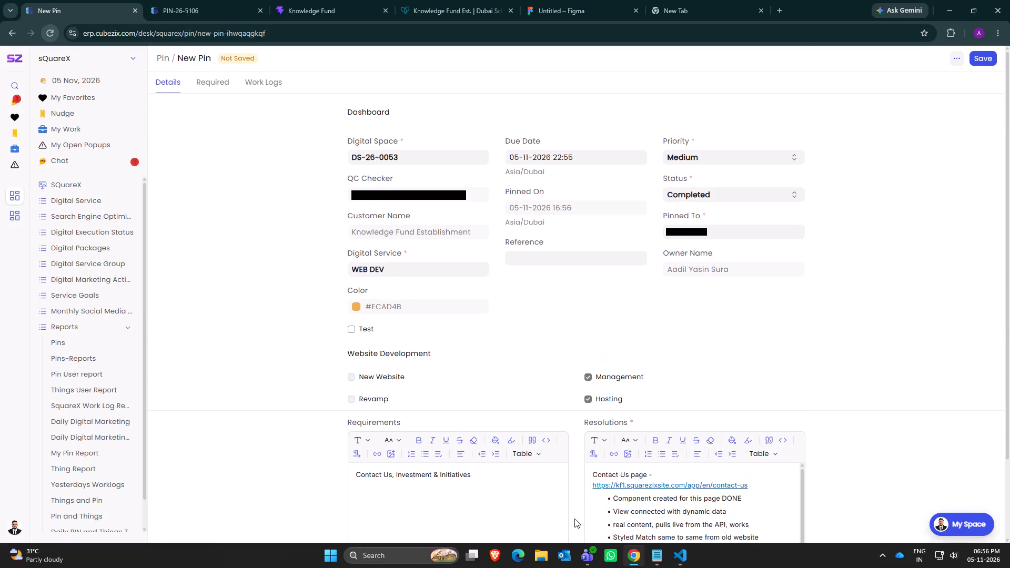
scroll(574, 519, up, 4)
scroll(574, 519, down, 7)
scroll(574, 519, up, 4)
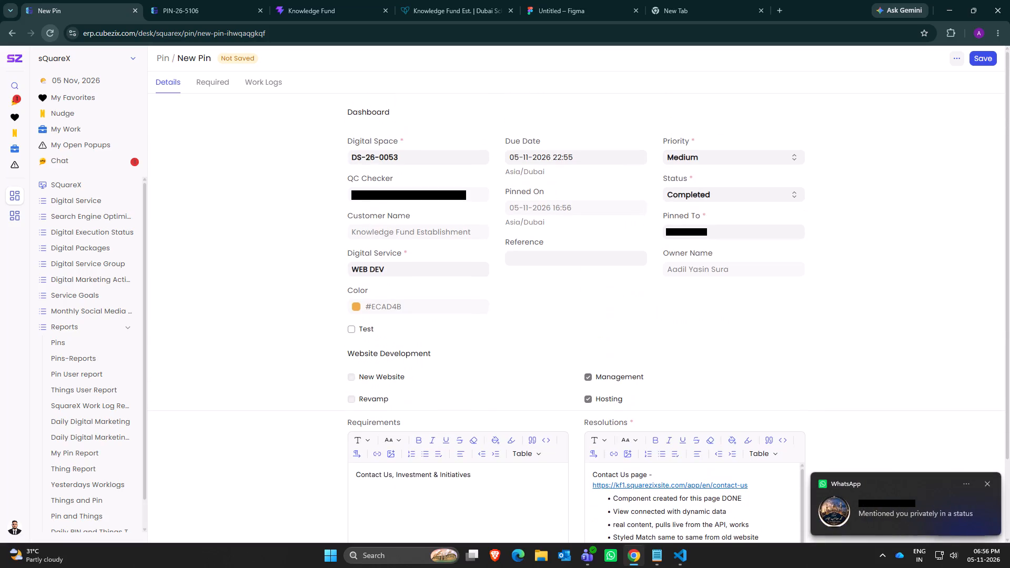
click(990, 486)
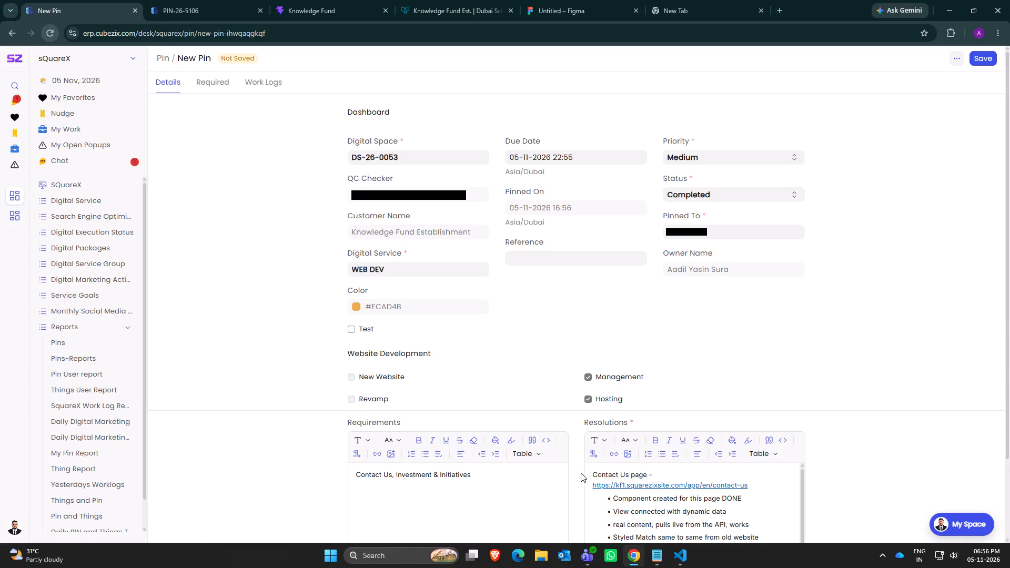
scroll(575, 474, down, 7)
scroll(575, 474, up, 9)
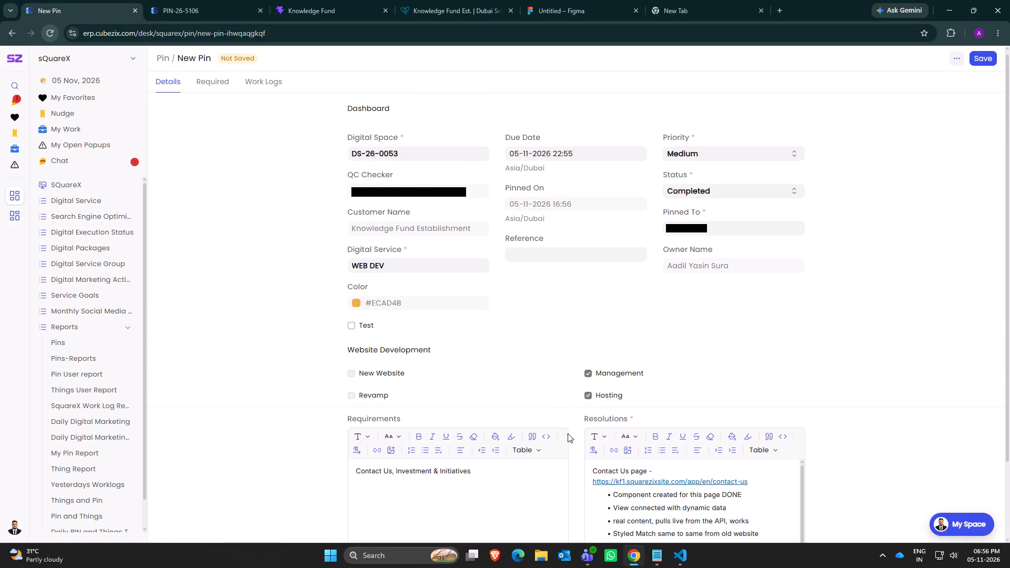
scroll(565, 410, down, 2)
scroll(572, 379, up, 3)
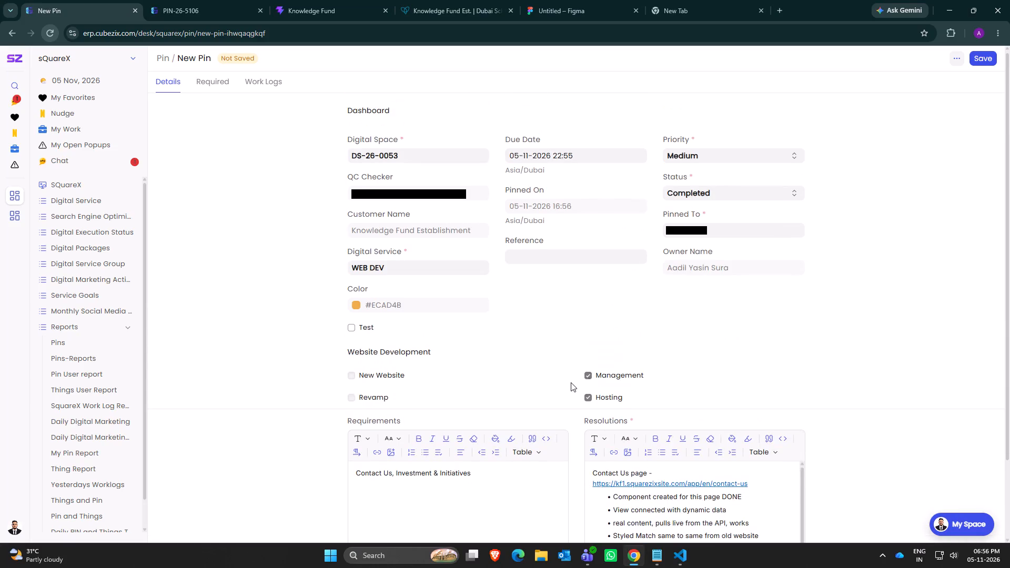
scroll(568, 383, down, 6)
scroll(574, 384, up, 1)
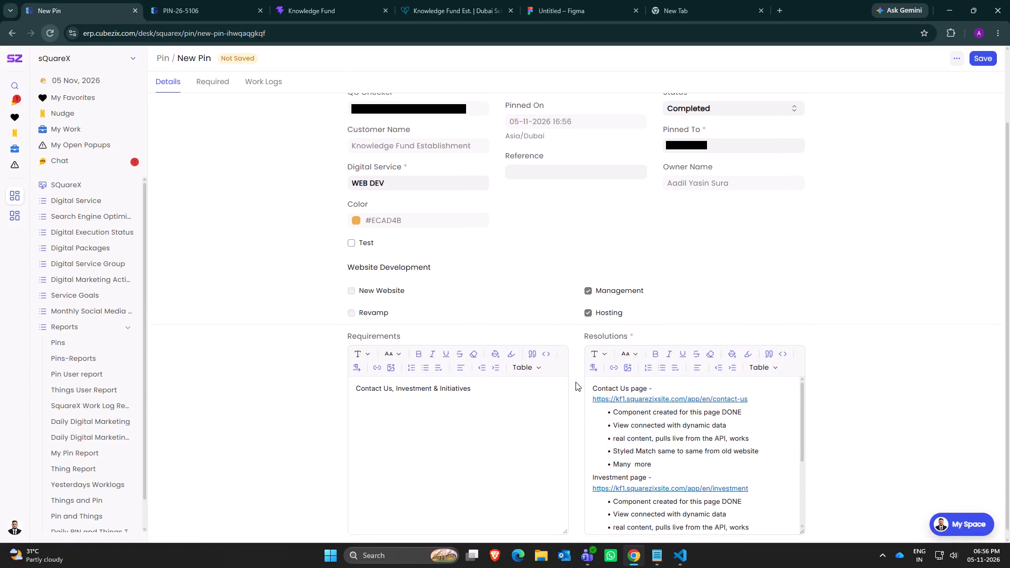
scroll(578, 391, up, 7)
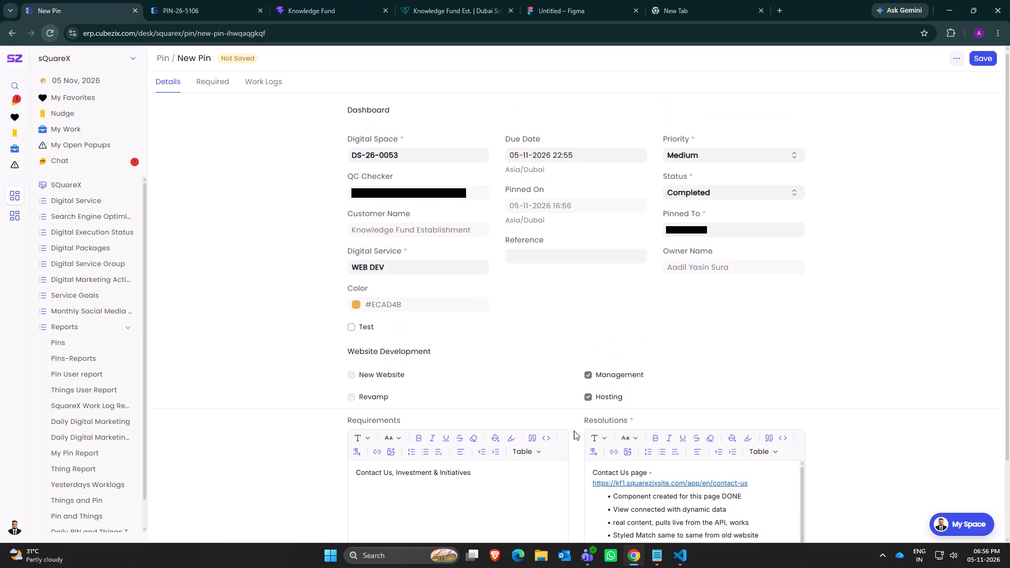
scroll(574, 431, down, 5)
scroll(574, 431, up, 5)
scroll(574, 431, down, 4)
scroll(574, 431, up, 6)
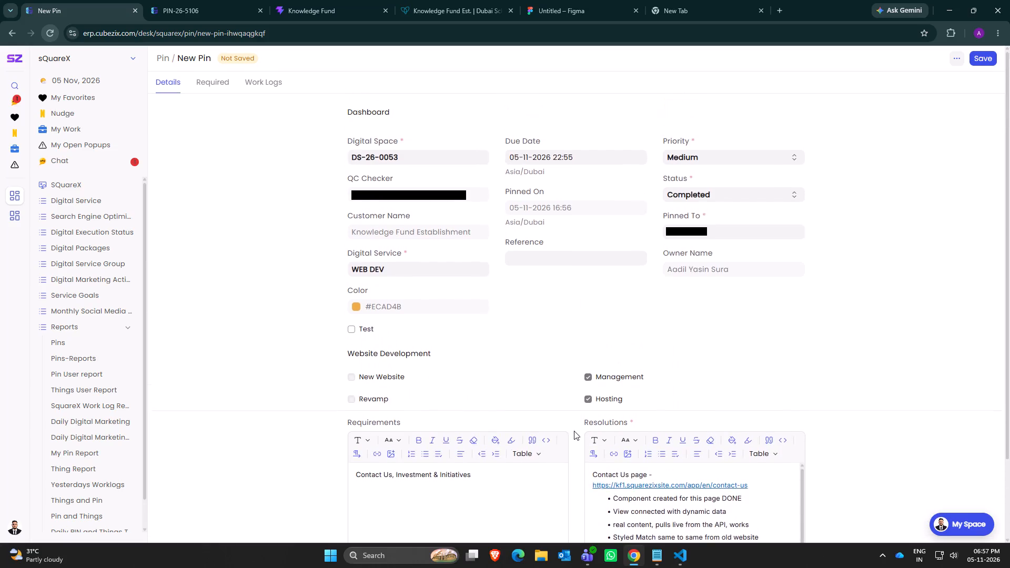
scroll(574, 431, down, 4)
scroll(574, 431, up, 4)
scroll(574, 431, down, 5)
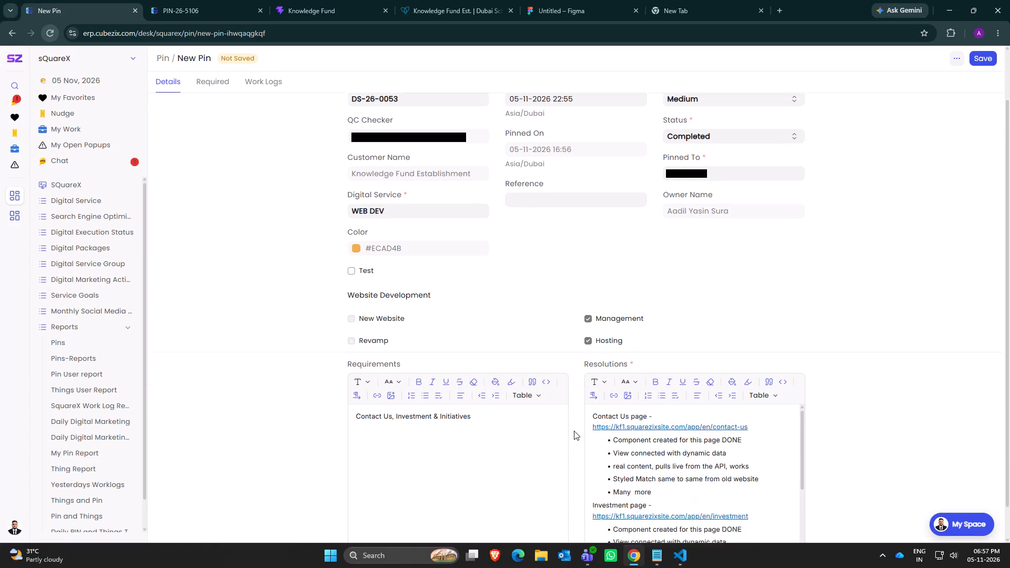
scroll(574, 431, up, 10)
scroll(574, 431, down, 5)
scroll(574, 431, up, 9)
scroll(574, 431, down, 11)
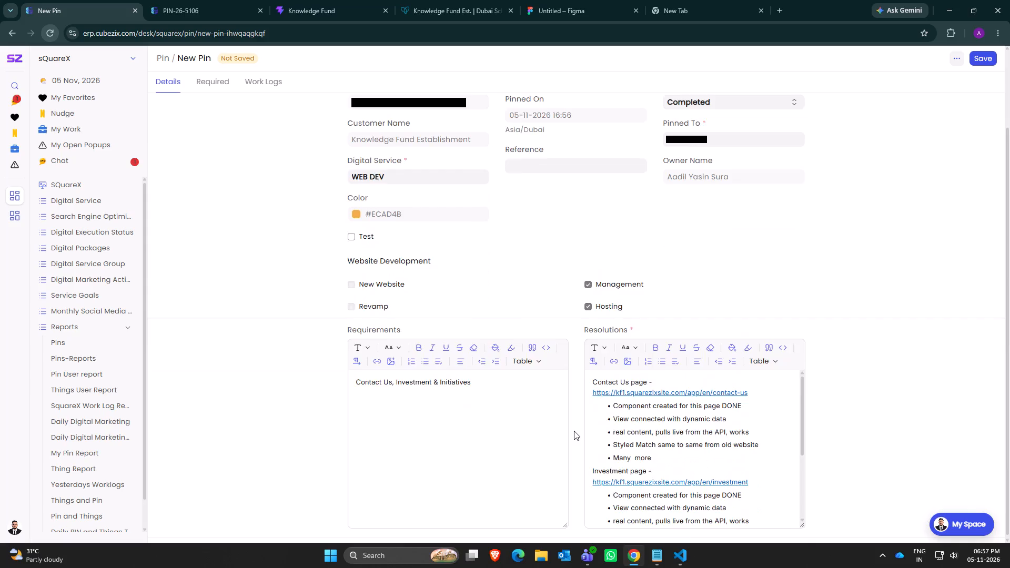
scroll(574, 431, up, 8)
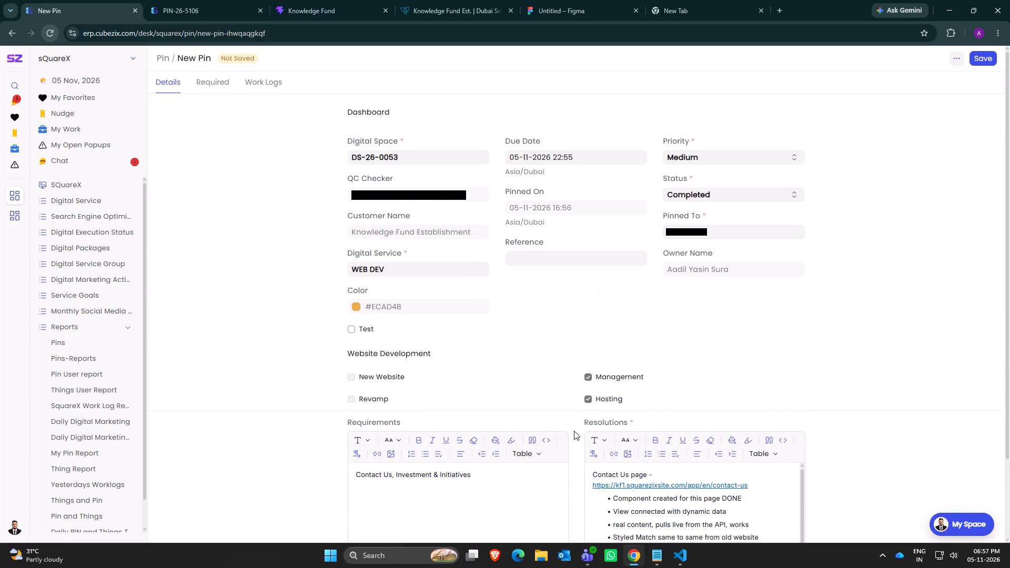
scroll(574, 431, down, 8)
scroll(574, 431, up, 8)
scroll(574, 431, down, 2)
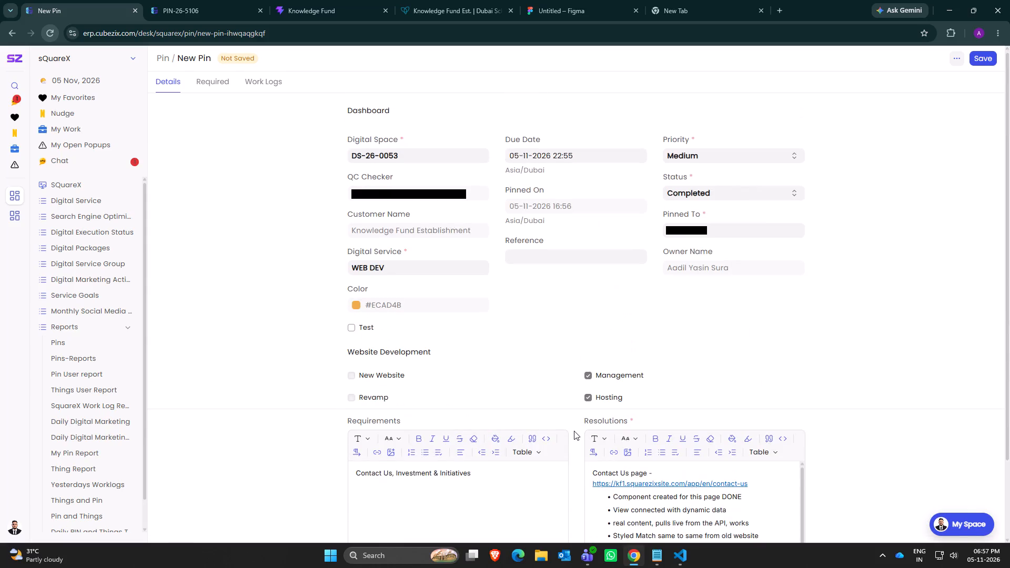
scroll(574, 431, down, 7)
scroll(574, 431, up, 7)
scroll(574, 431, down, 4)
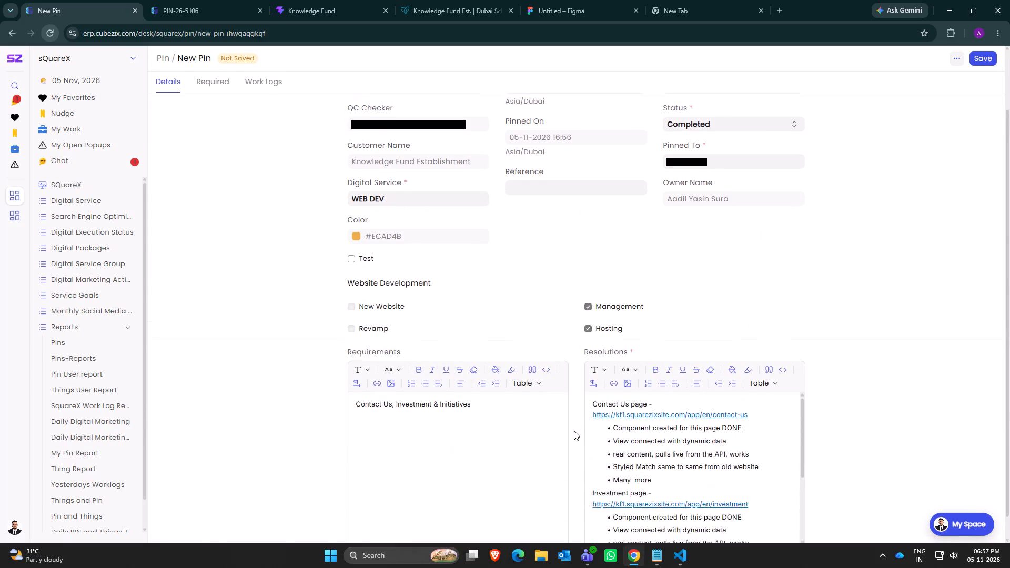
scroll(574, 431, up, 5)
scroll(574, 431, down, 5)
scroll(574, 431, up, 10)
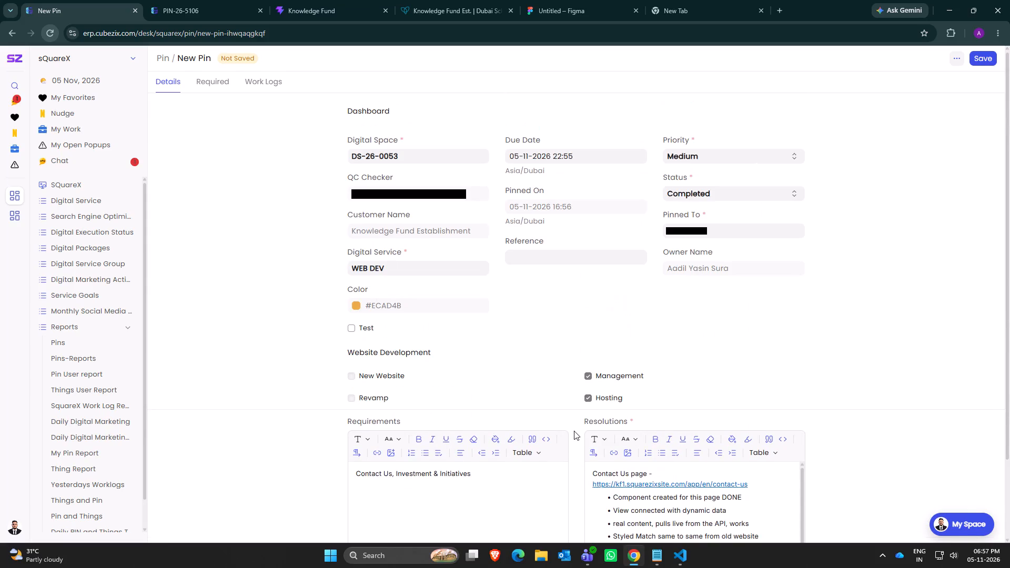
Update the end time of the second work log row, starting at 14:00, to the current time, 17:27.
click(264, 87)
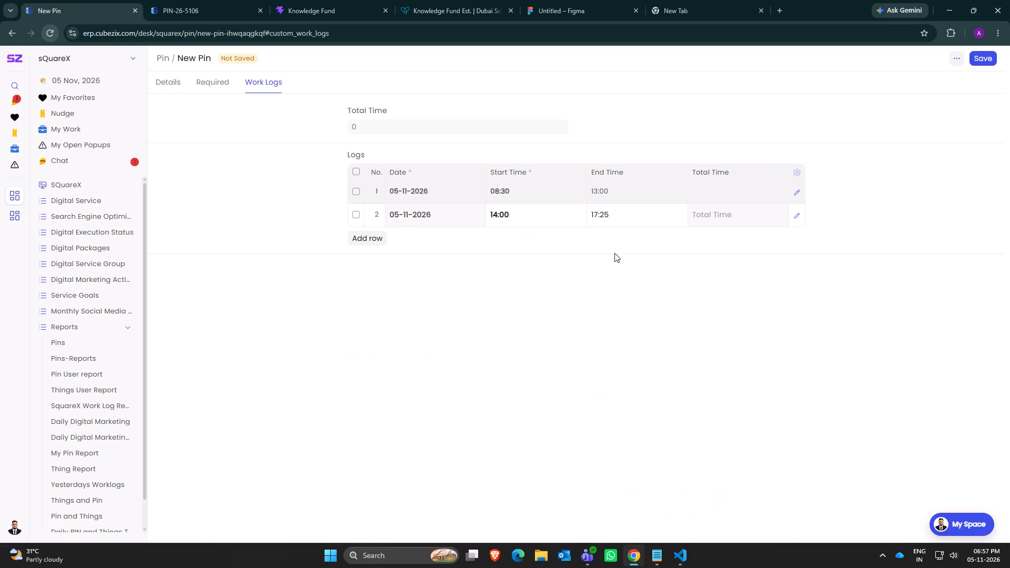
click(638, 216)
click(639, 259)
Return to the new Pin's details and save the Pin.
click(171, 87)
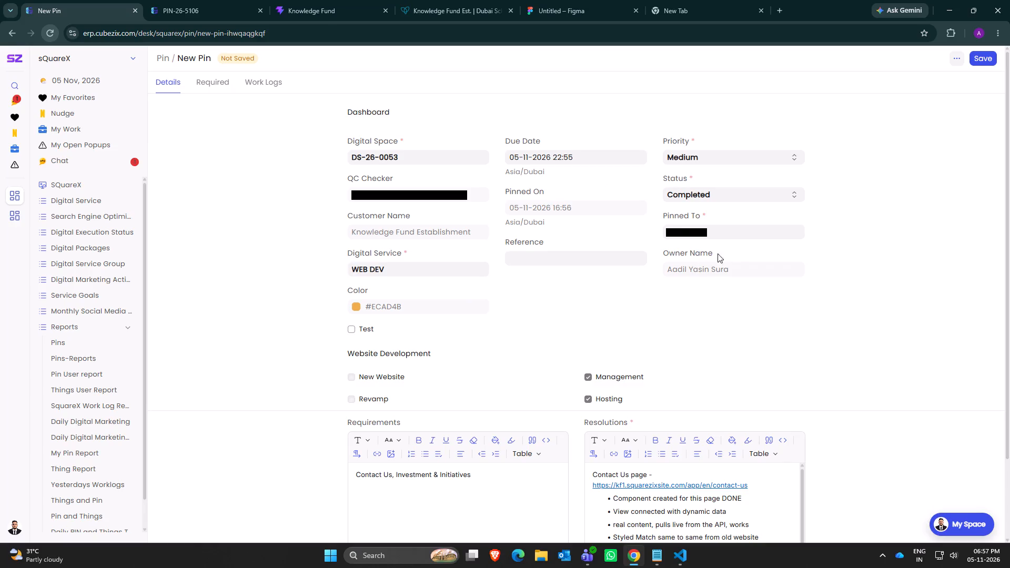
click(983, 62)
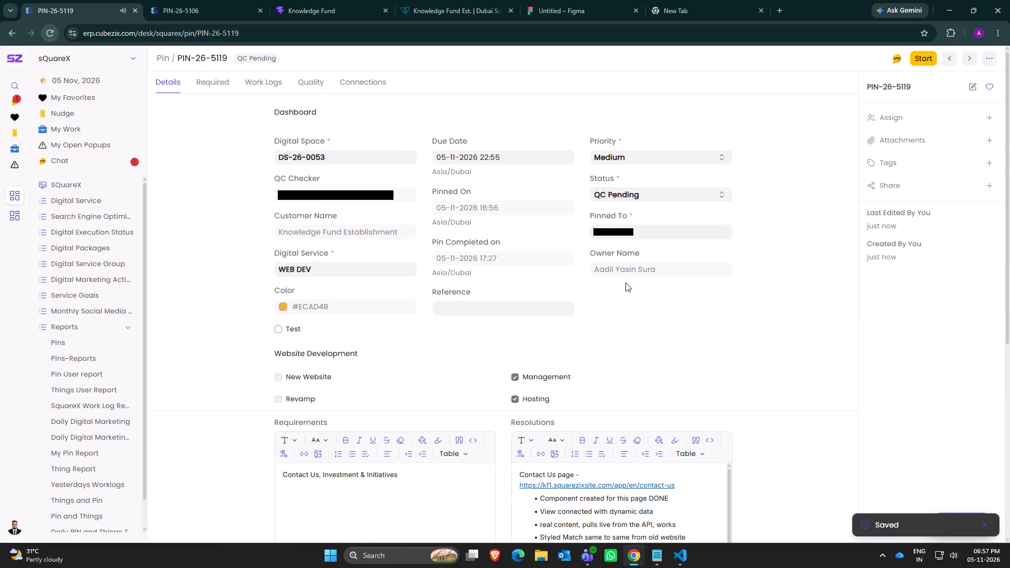
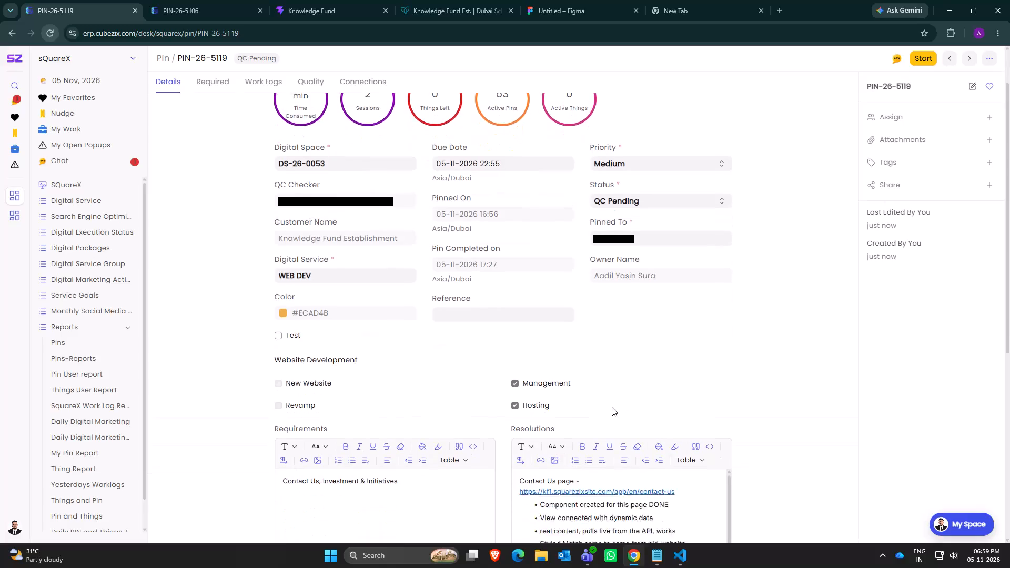
Look over the saved Pin's details, Requirements and Resolutions, and return to the Pin list.
scroll(612, 407, down, 3)
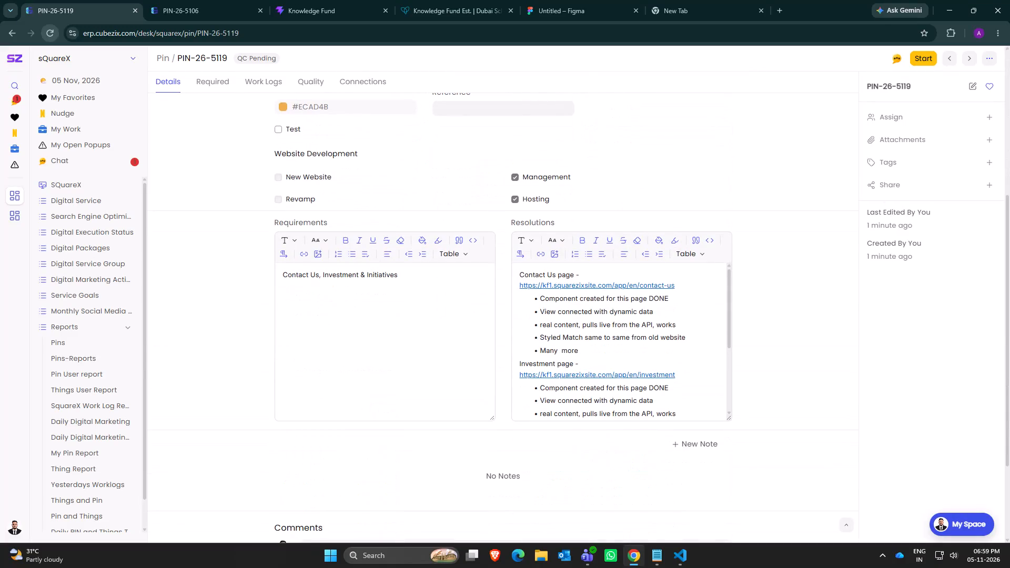
scroll(772, 387, down, 2)
scroll(772, 387, up, 7)
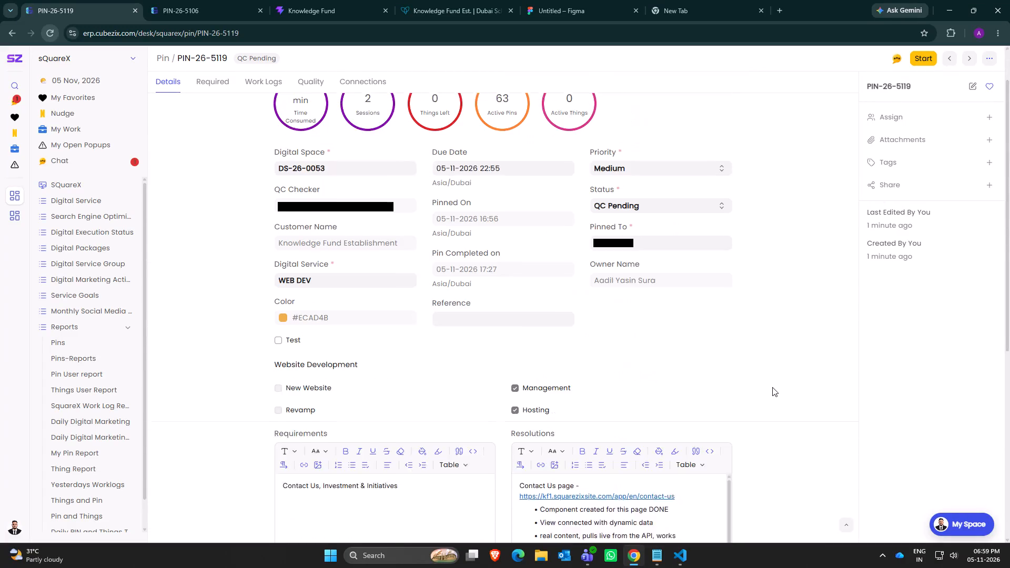
scroll(772, 387, up, 1)
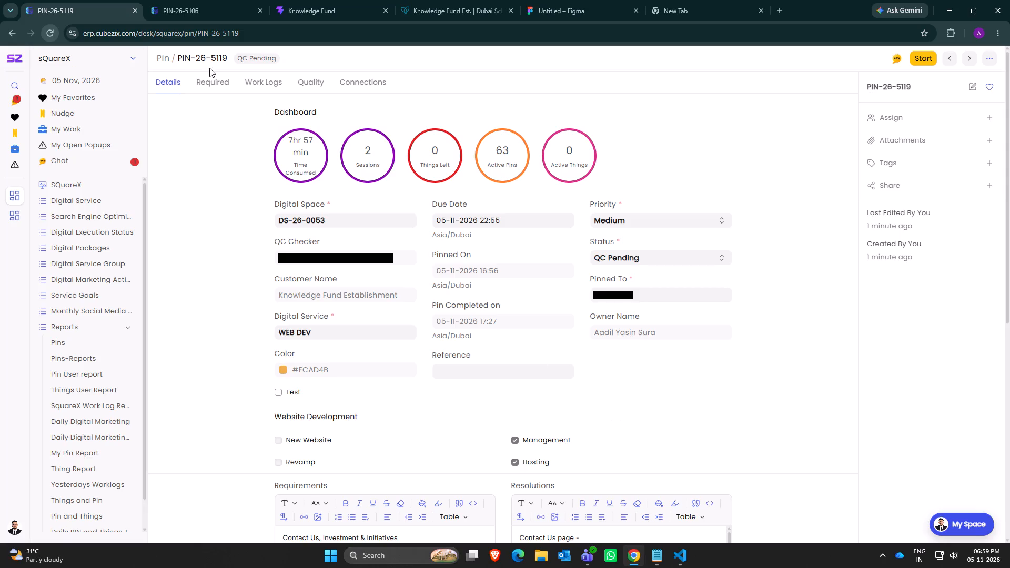
click(166, 62)
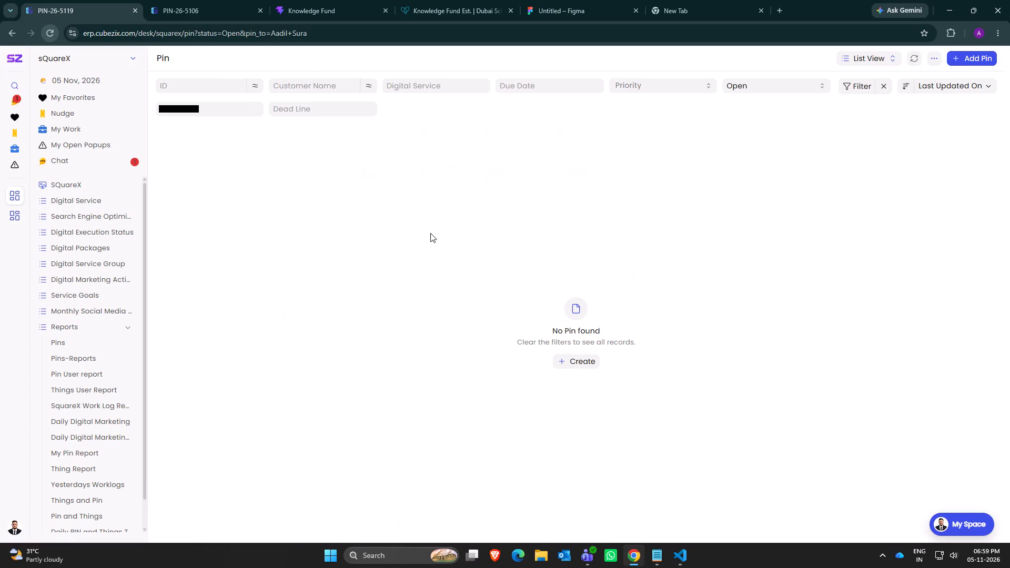
scroll(430, 233, up, 2)
Close the blank new tab and the Untitled Figma tab, and close the Chrome window.
click(761, 12)
click(552, 12)
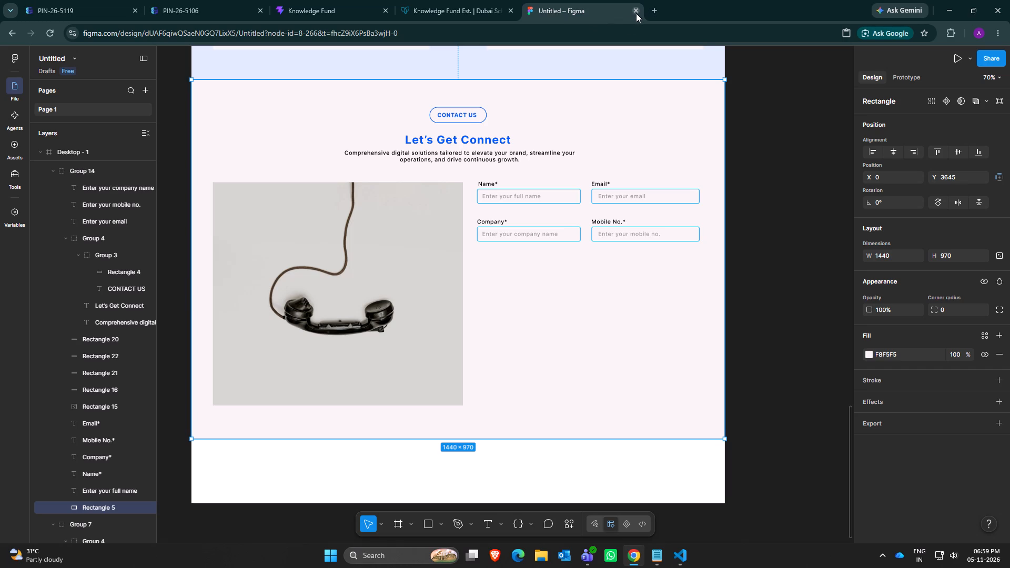
click(636, 13)
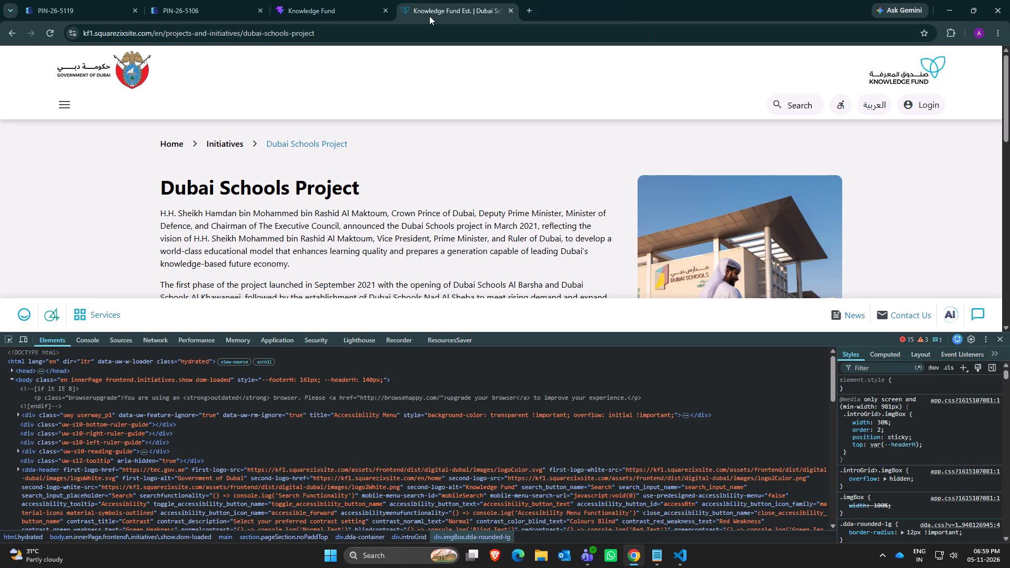
click(1006, 1)
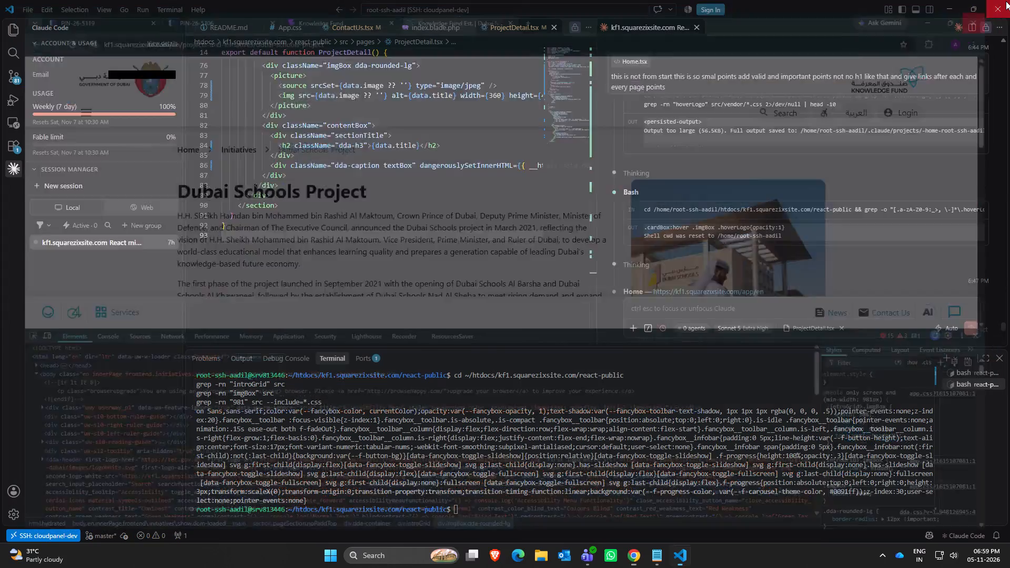
click(478, 265)
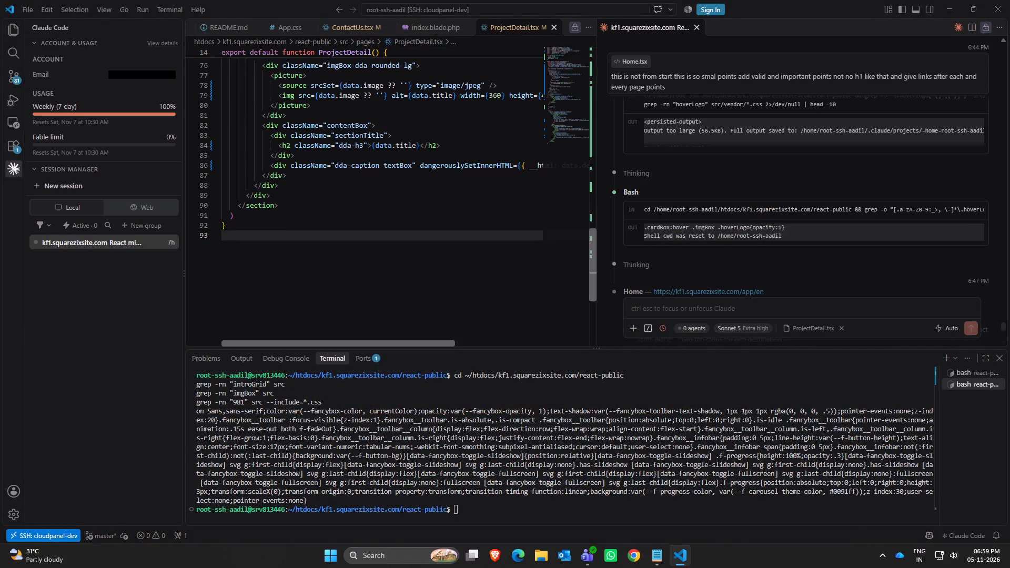
click(1009, 7)
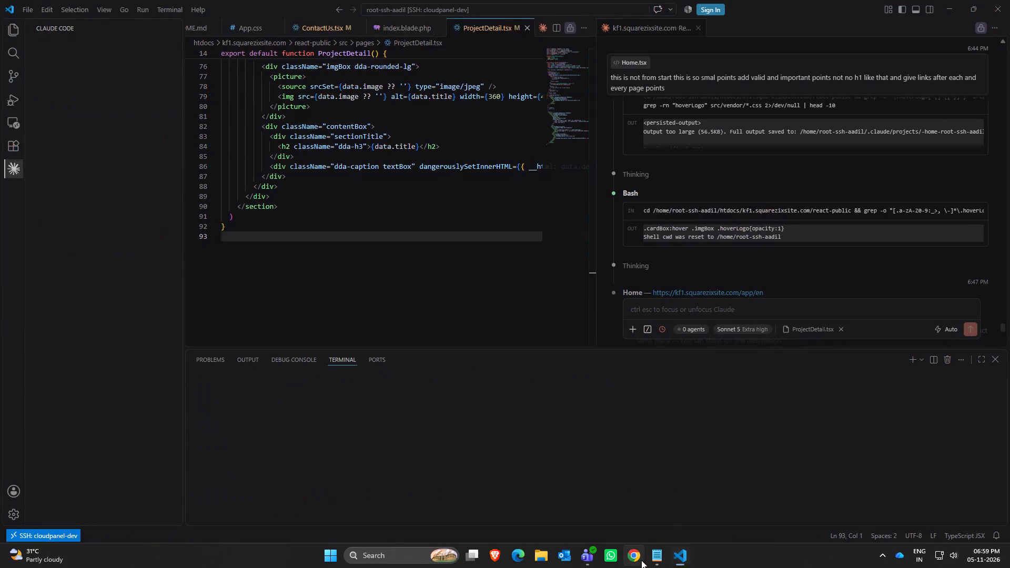